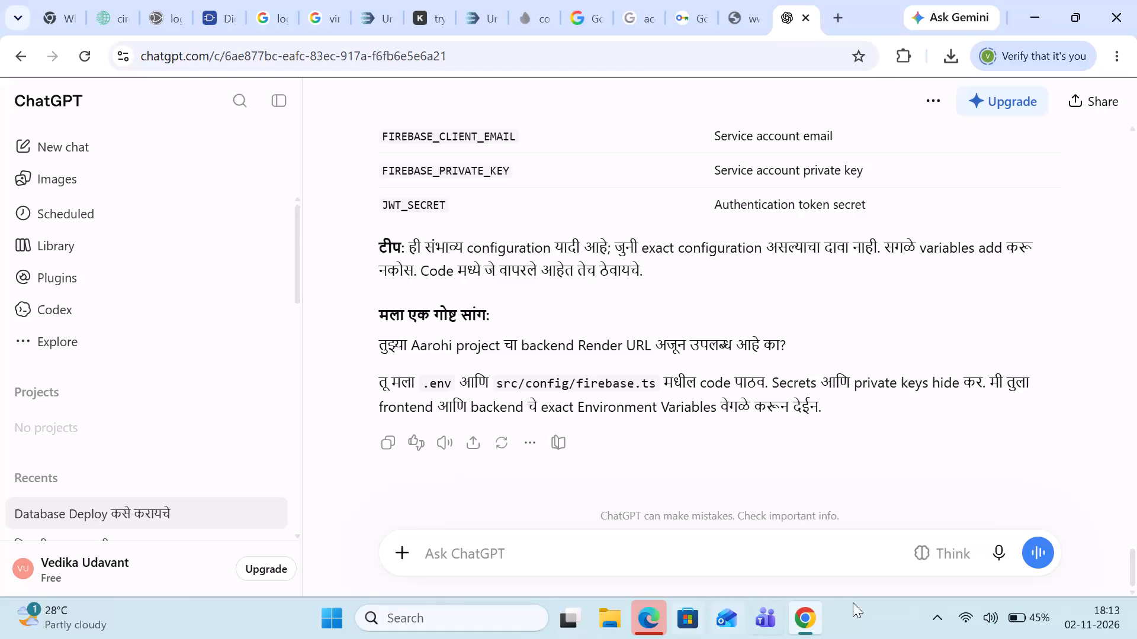
Launch WhatsApp from the recent Windows searches.
{"action": "left_click", "coordinate": [465, 618]}
{"action": "double_click", "coordinate": [535, 137]}
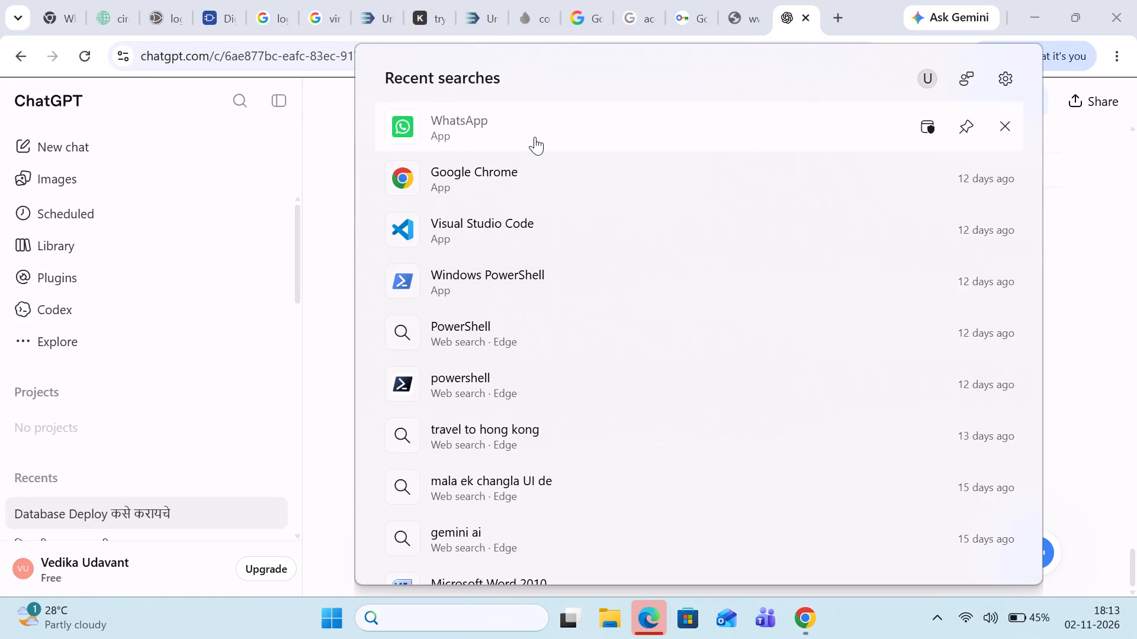
{"action": "double_click", "coordinate": [535, 137]}
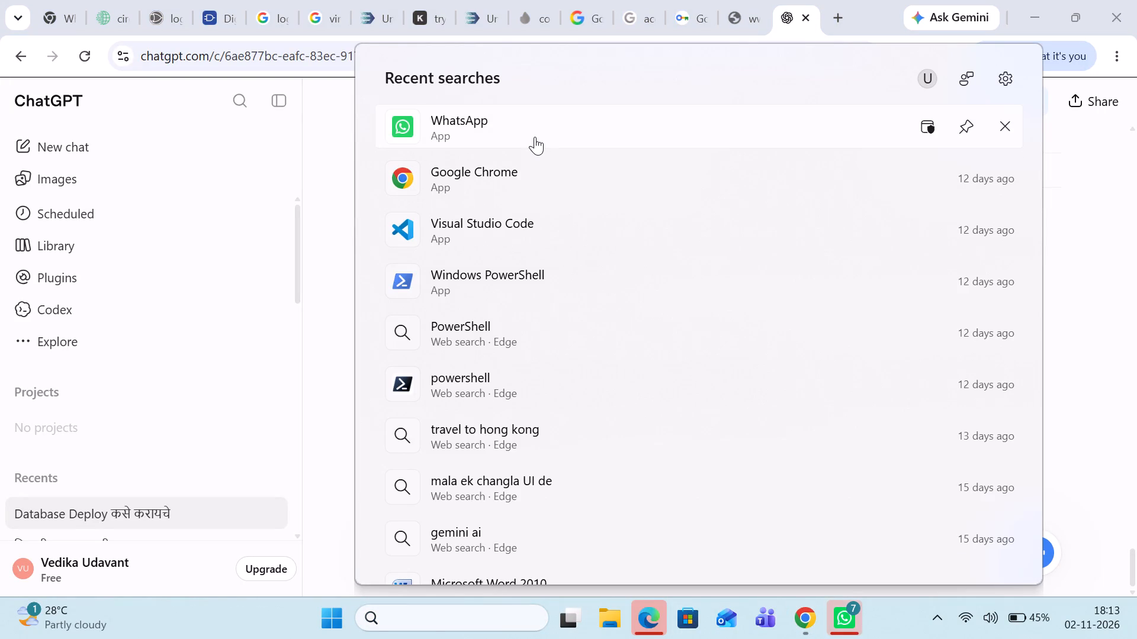
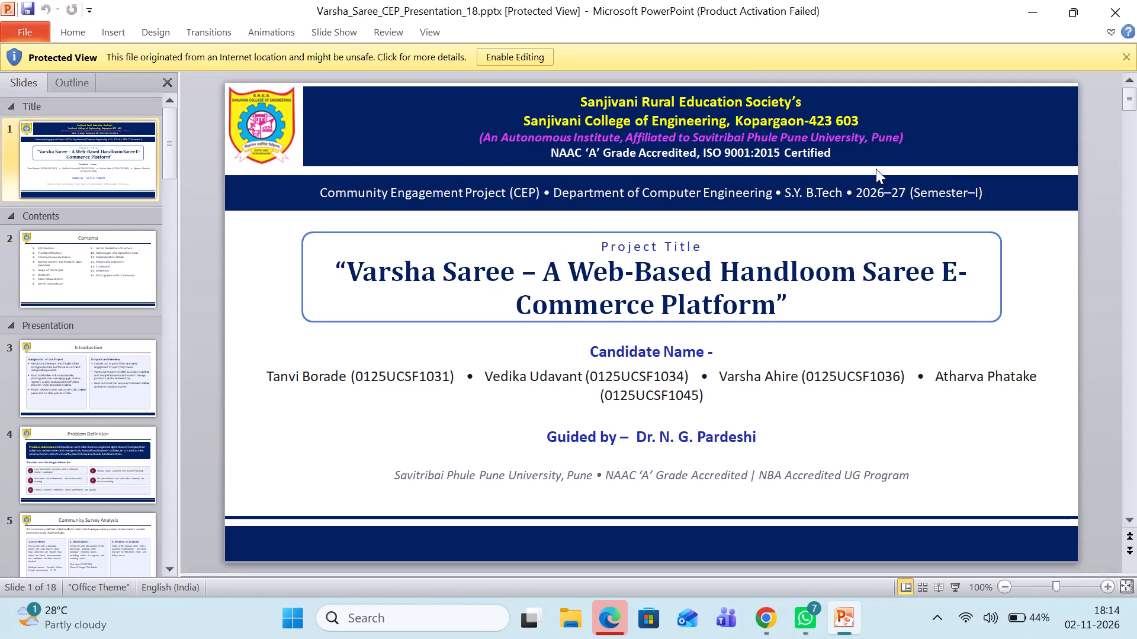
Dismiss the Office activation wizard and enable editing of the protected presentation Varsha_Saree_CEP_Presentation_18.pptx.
{"action": "left_click", "coordinate": [519, 55]}
{"action": "left_click", "coordinate": [766, 120]}
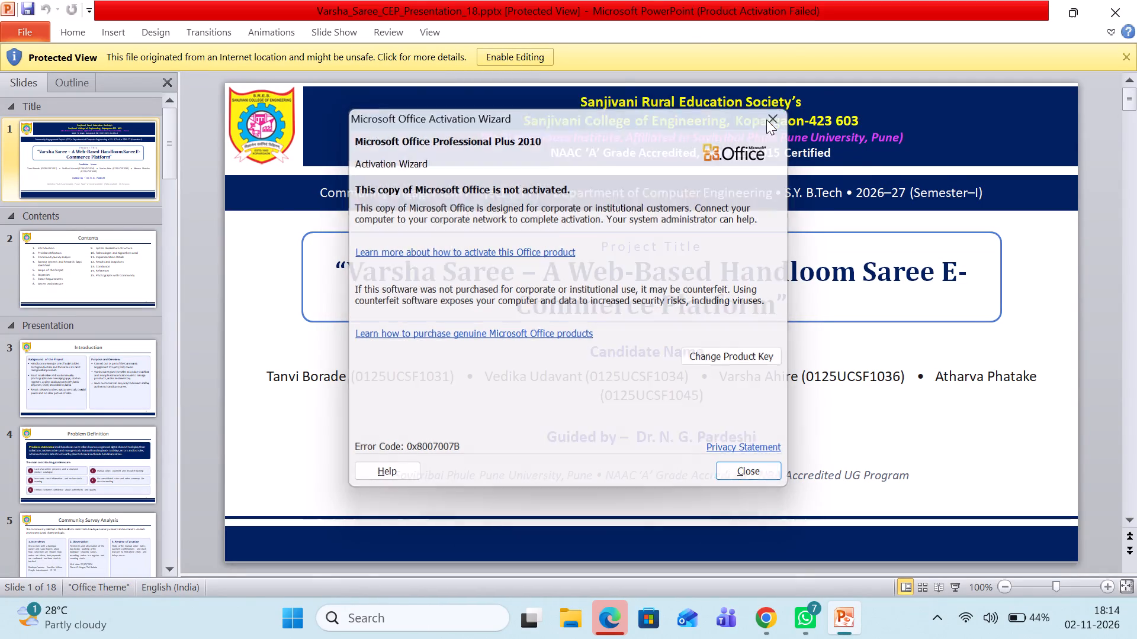
{"action": "left_click", "coordinate": [526, 54]}
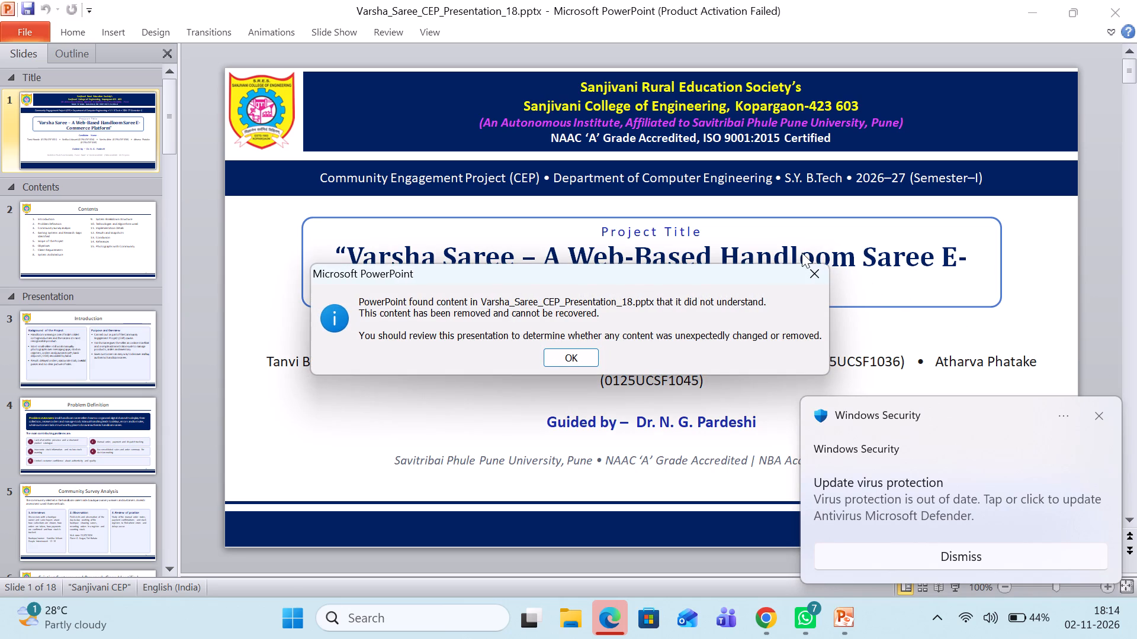
Dismiss the removed-content notice and the virus protection notification covering the presentation.
{"action": "left_click", "coordinate": [816, 264]}
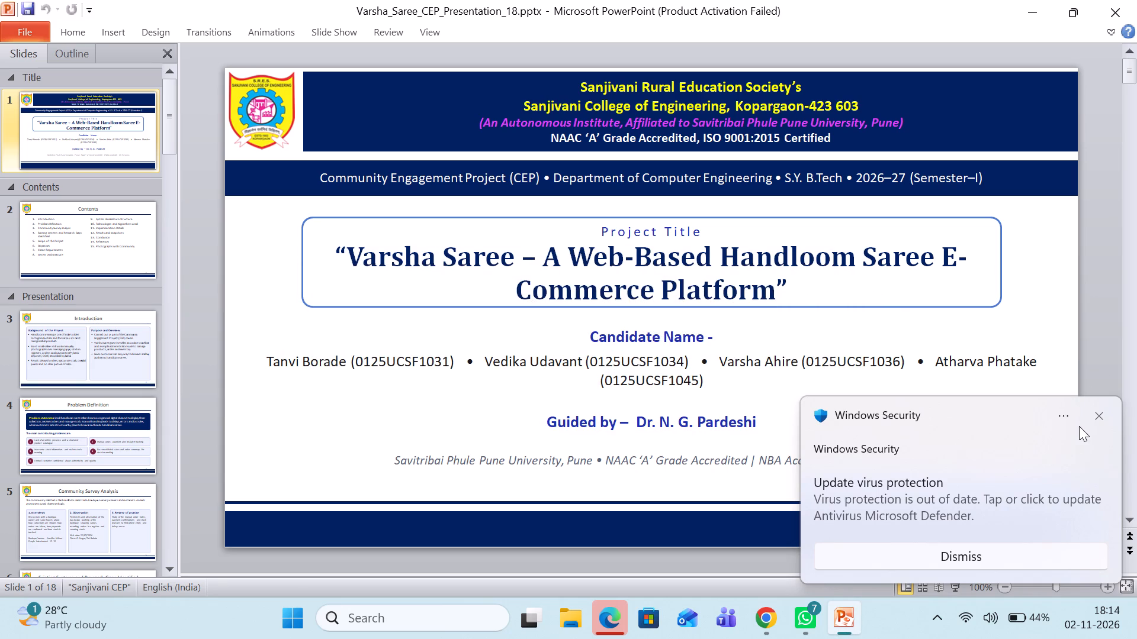
{"action": "left_click", "coordinate": [1096, 421]}
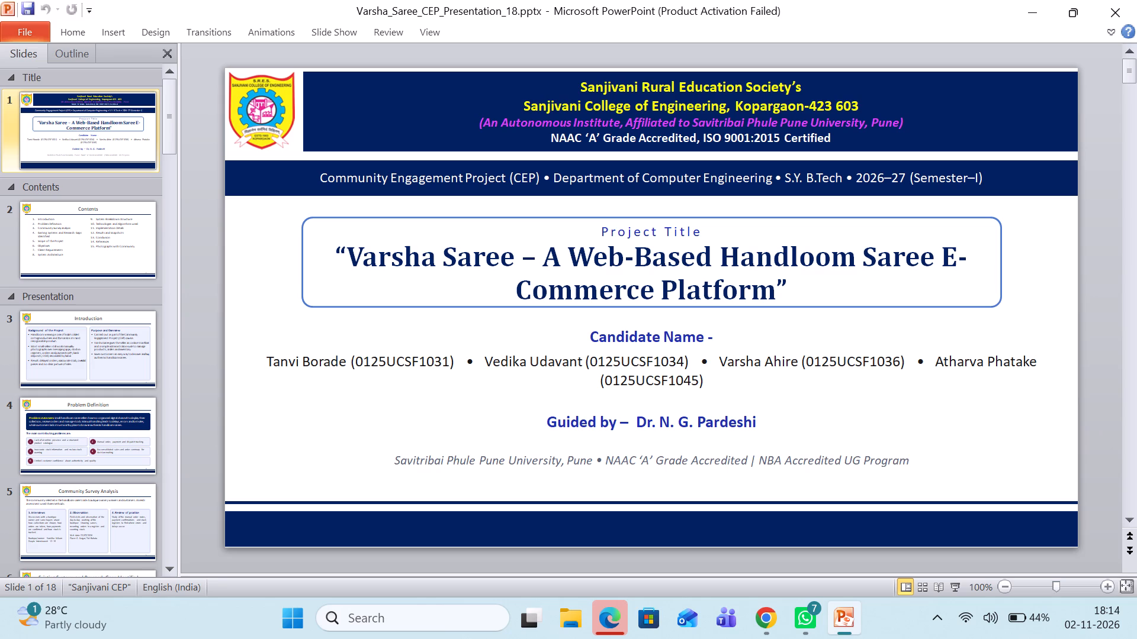
Review slides 2 to 6, from Contents through Introduction, Problem Definition and Community Survey Analysis to Existing Systems and Research Gaps Identified.
{"action": "left_click", "coordinate": [127, 276]}
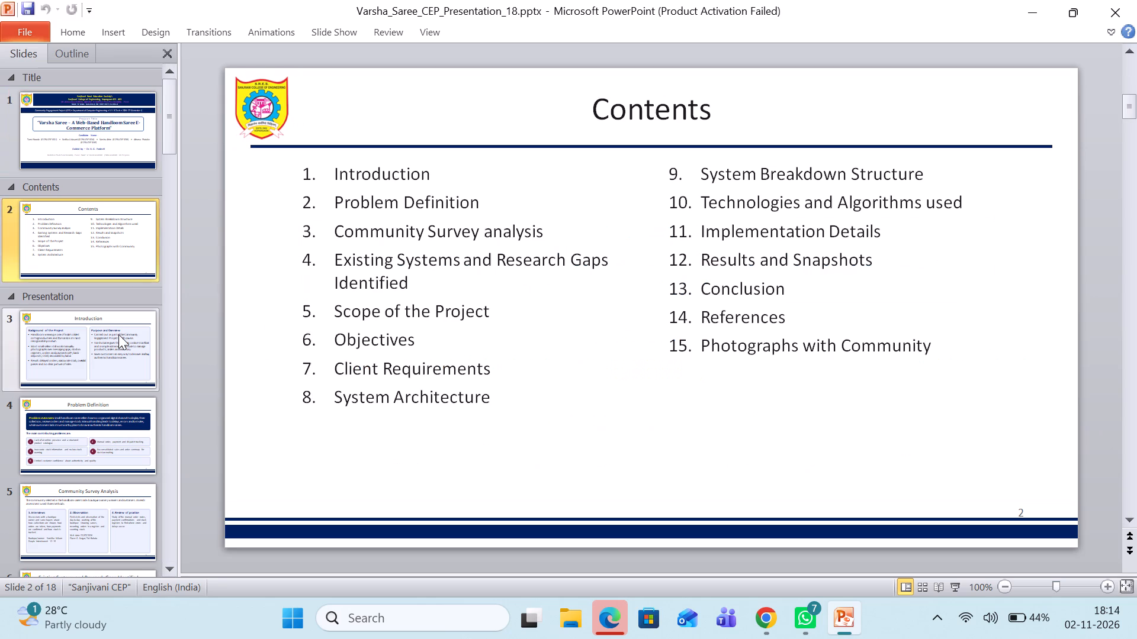
{"action": "left_click", "coordinate": [118, 336]}
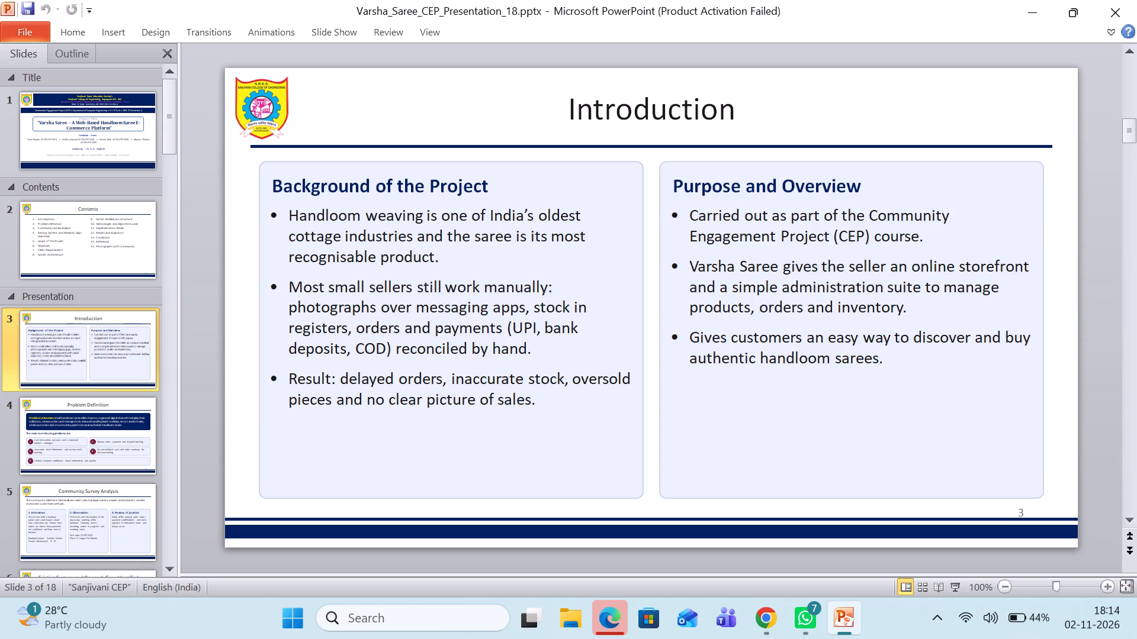
{"action": "left_click", "coordinate": [101, 444]}
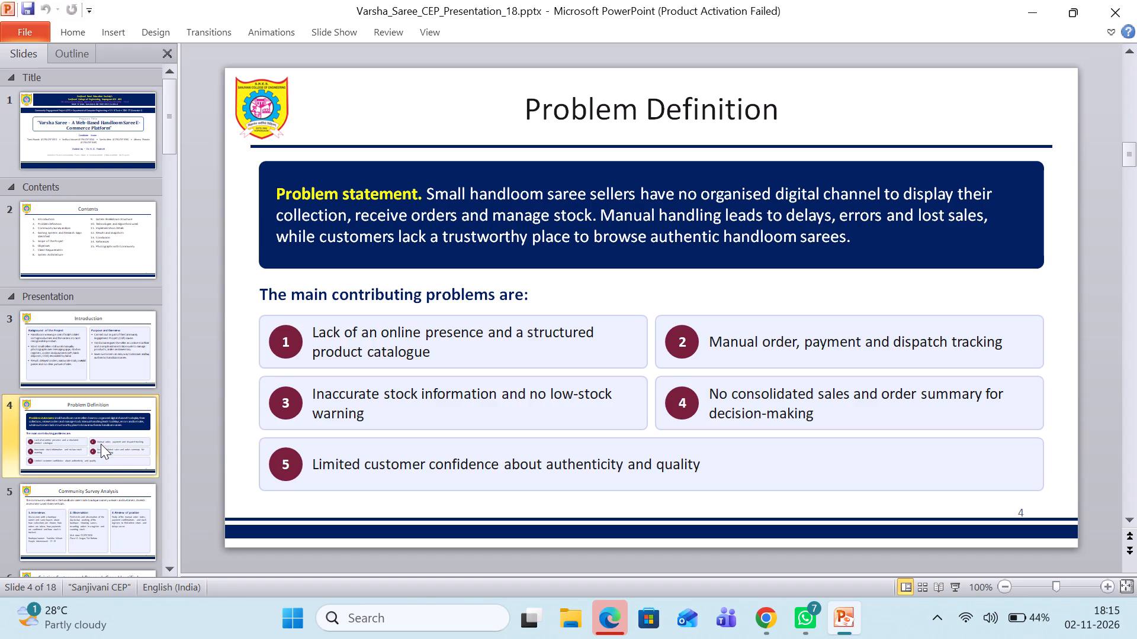
{"action": "left_click", "coordinate": [89, 501]}
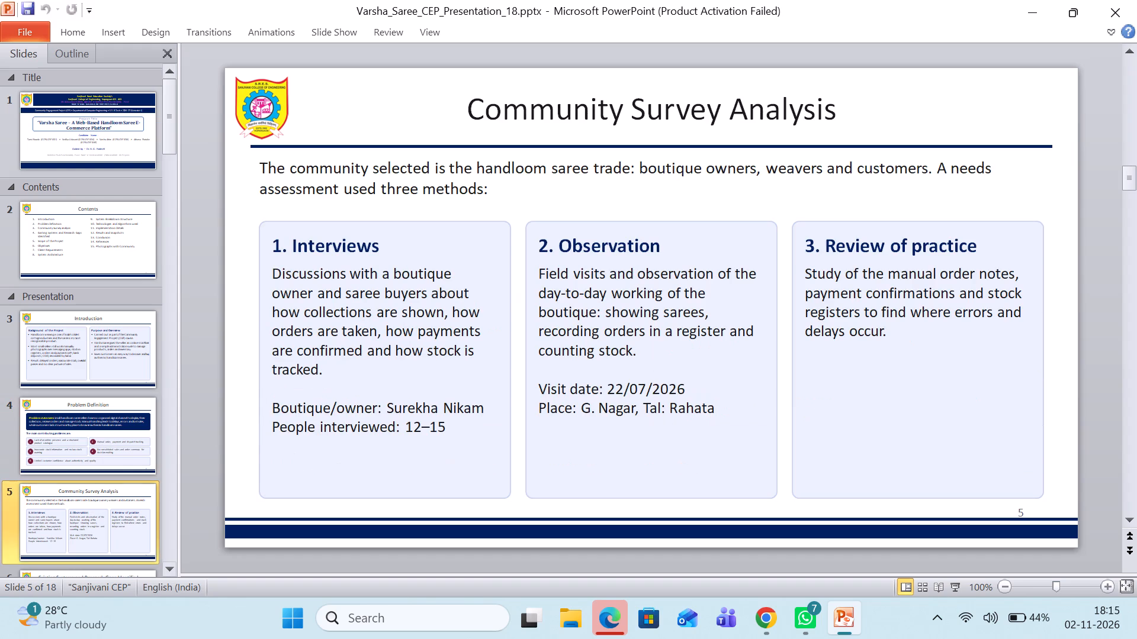
{"action": "scroll", "coordinate": [121, 348], "scroll_direction": "down", "scroll_amount": 1}
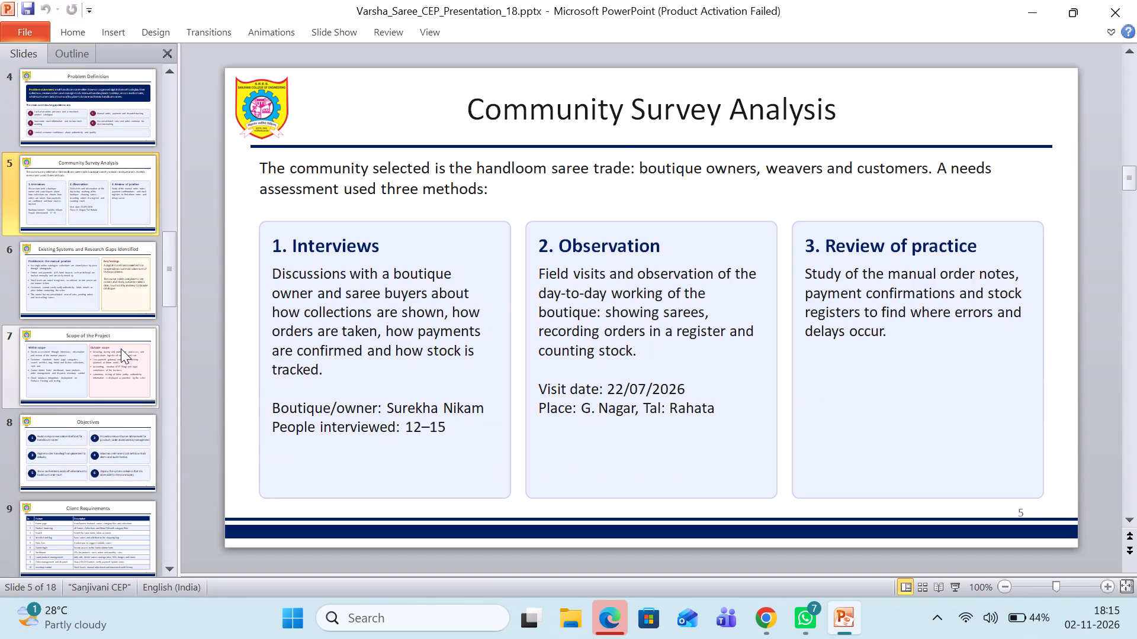
{"action": "scroll", "coordinate": [121, 348], "scroll_direction": "down", "scroll_amount": 1}
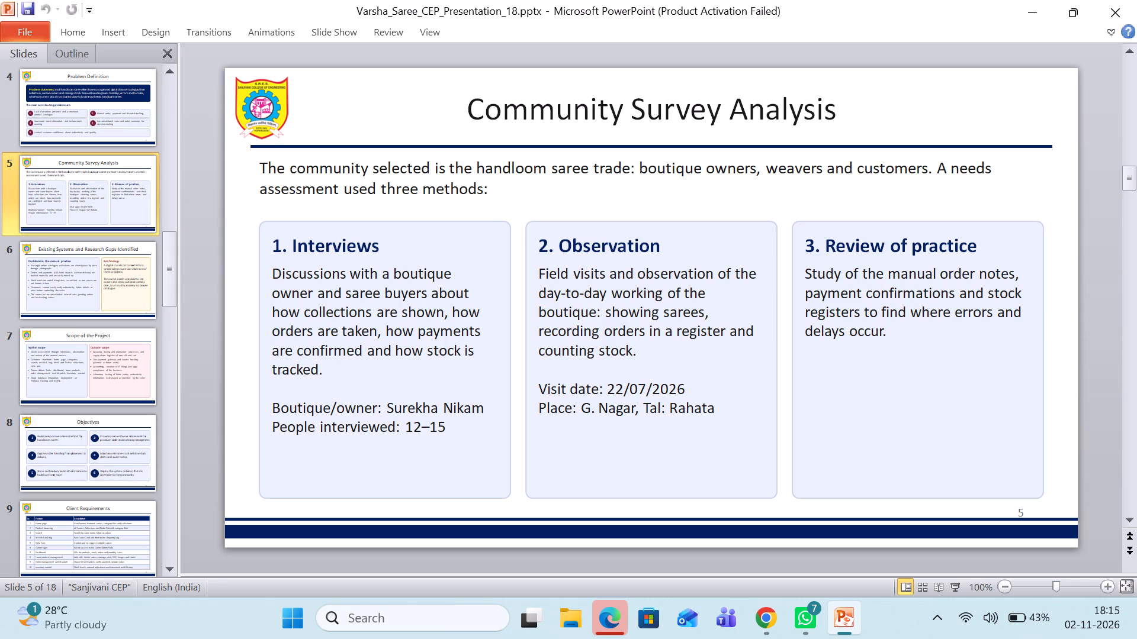
{"action": "left_click", "coordinate": [104, 293]}
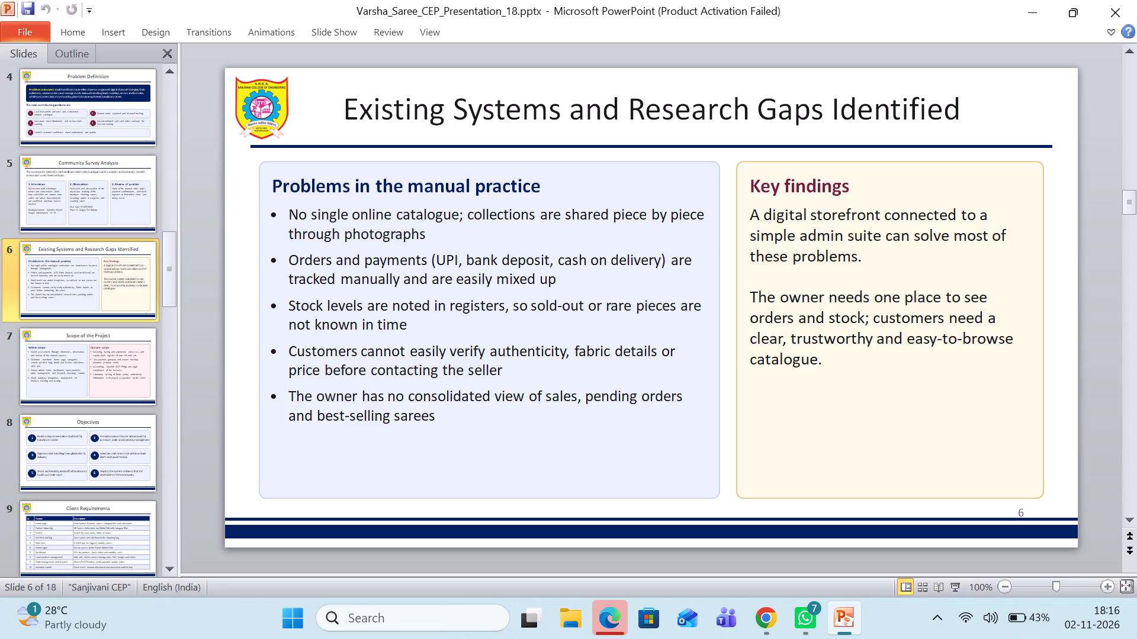
Look back over the earlier slide thumbnails and examine slide 7, Scope of the Project.
{"action": "scroll", "coordinate": [76, 249], "scroll_direction": "up", "scroll_amount": 1}
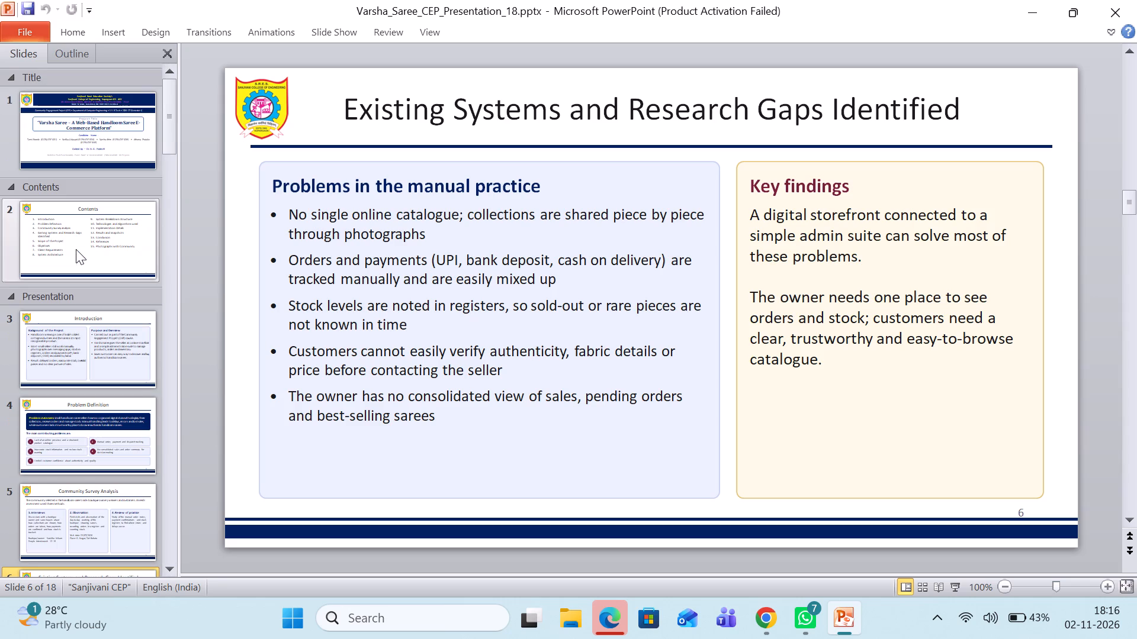
{"action": "scroll", "coordinate": [76, 254], "scroll_direction": "down", "scroll_amount": 1}
{"action": "scroll", "coordinate": [72, 122], "scroll_direction": "up", "scroll_amount": 1}
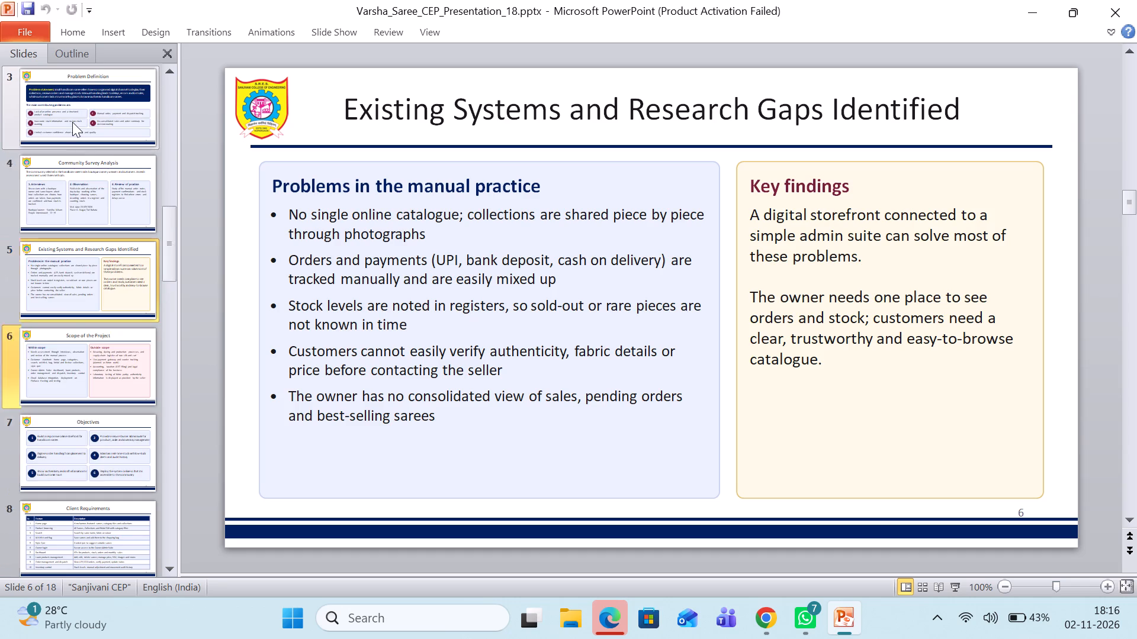
{"action": "scroll", "coordinate": [72, 122], "scroll_direction": "up", "scroll_amount": 1}
{"action": "scroll", "coordinate": [64, 299], "scroll_direction": "down", "scroll_amount": 1}
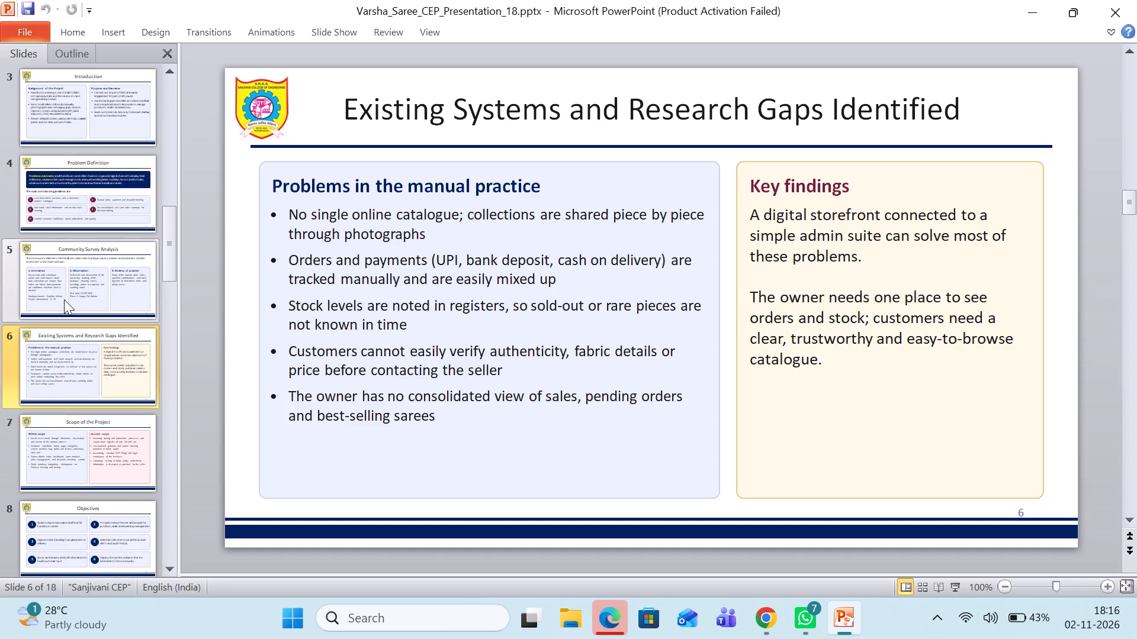
{"action": "scroll", "coordinate": [64, 299], "scroll_direction": "down", "scroll_amount": 1}
{"action": "left_click", "coordinate": [83, 433]}
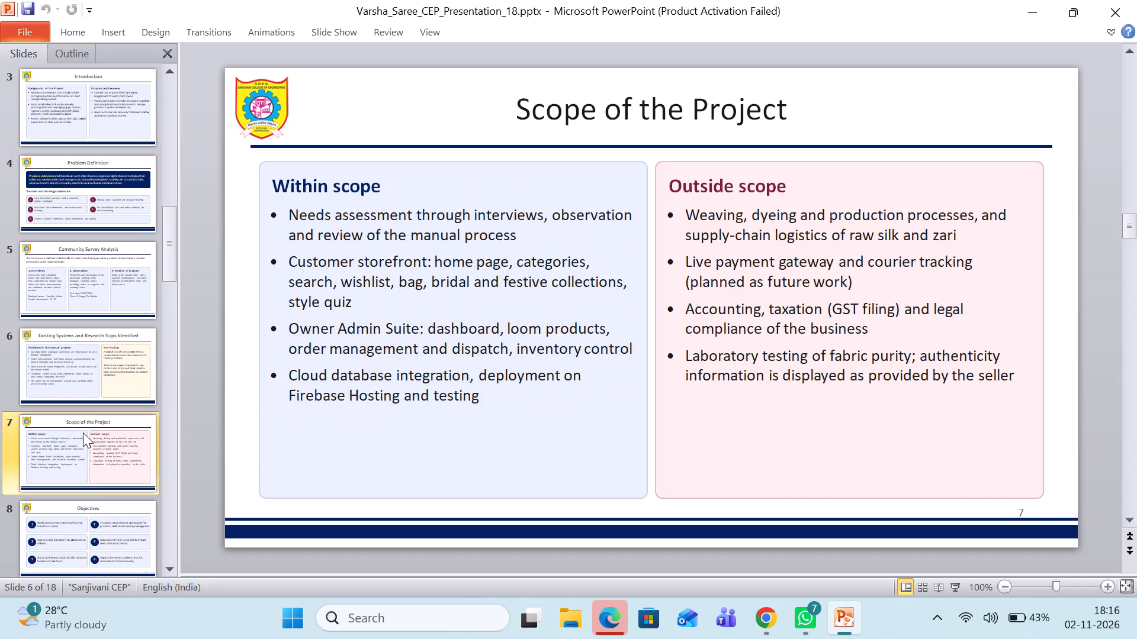
{"action": "left_click", "coordinate": [92, 436]}
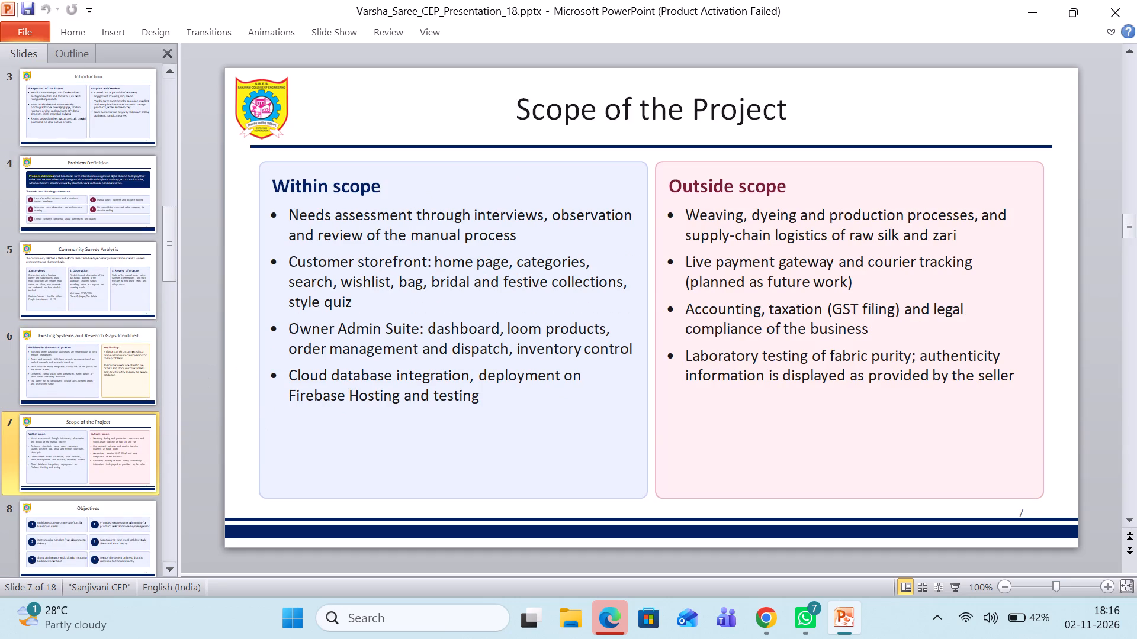
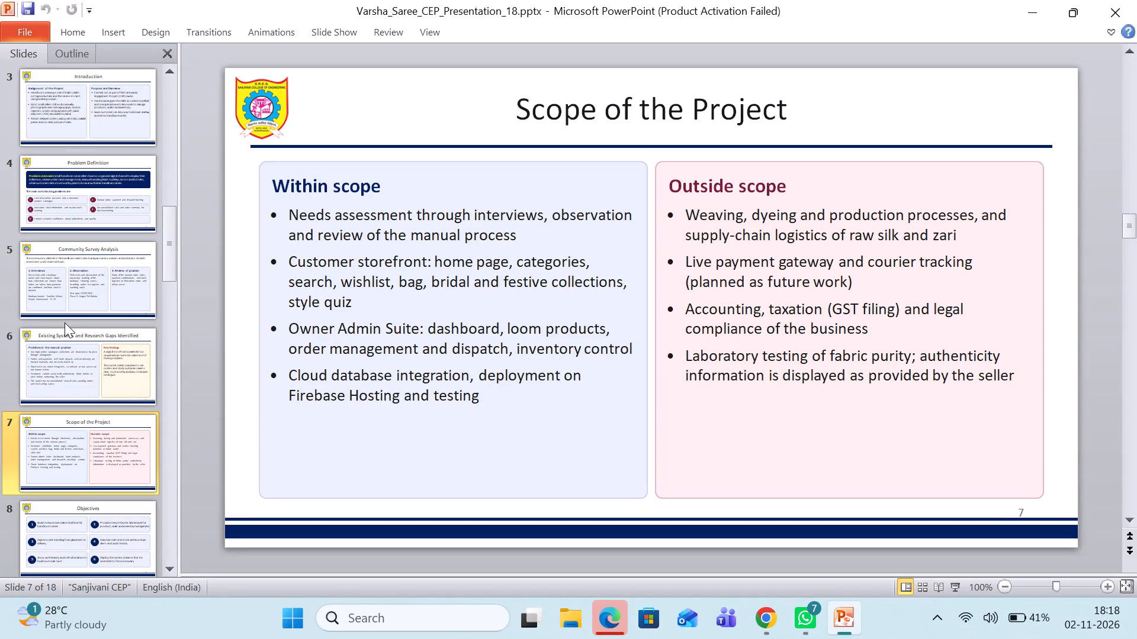
Review slides 8 to 13, from Objectives through System Architecture to Implementation Details, and slide 15, Conclusion.
{"action": "scroll", "coordinate": [65, 322], "scroll_direction": "up", "scroll_amount": 1}
{"action": "scroll", "coordinate": [65, 322], "scroll_direction": "down", "scroll_amount": 1}
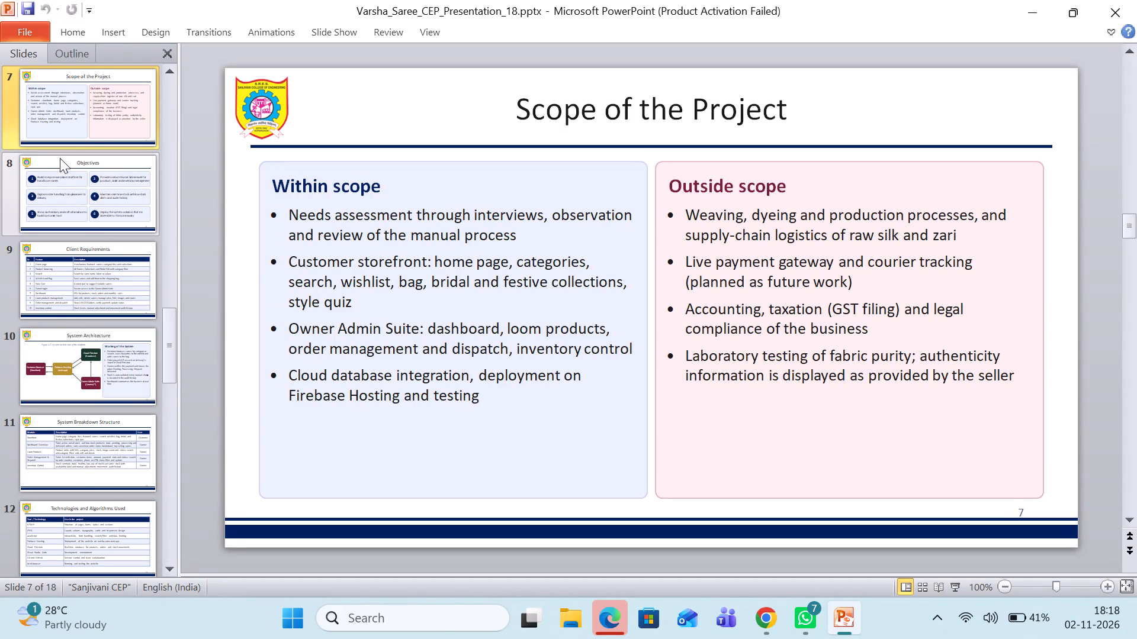
{"action": "left_click", "coordinate": [54, 198]}
{"action": "left_click", "coordinate": [74, 253]}
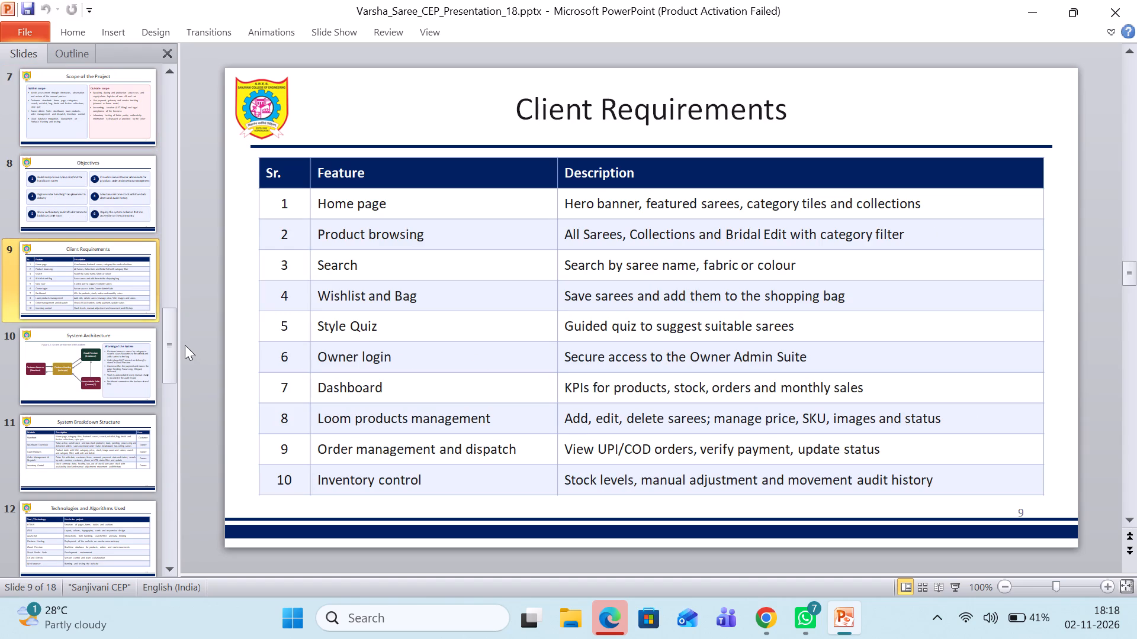
{"action": "scroll", "coordinate": [125, 386], "scroll_direction": "down", "scroll_amount": 1}
{"action": "scroll", "coordinate": [123, 141], "scroll_direction": "up", "scroll_amount": 1}
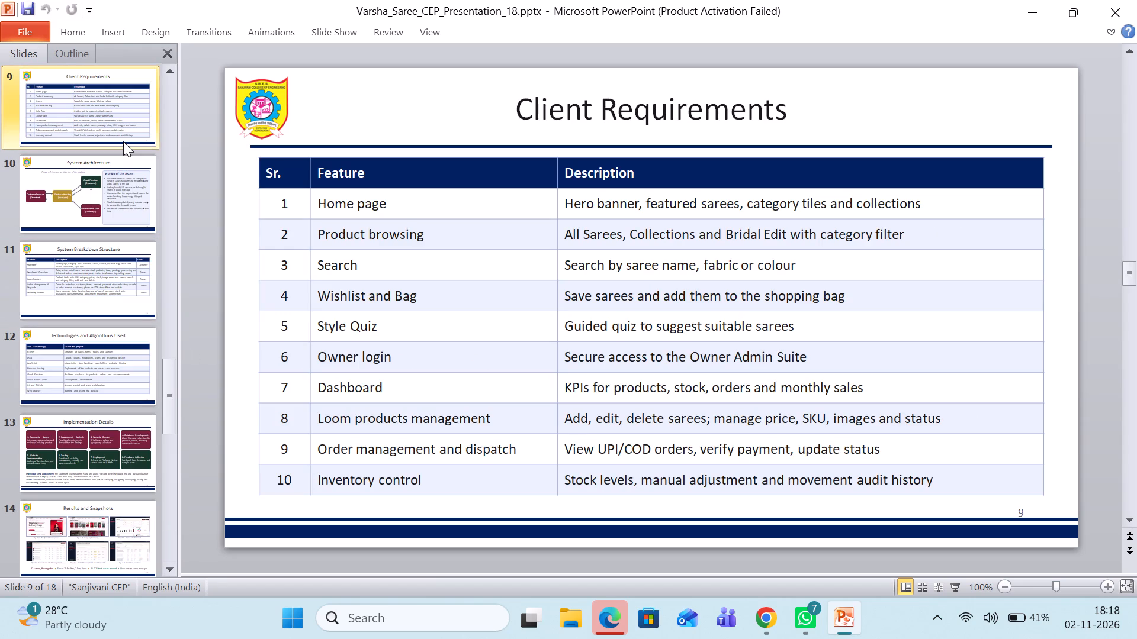
{"action": "scroll", "coordinate": [123, 141], "scroll_direction": "up", "scroll_amount": 1}
{"action": "left_click", "coordinate": [133, 158]}
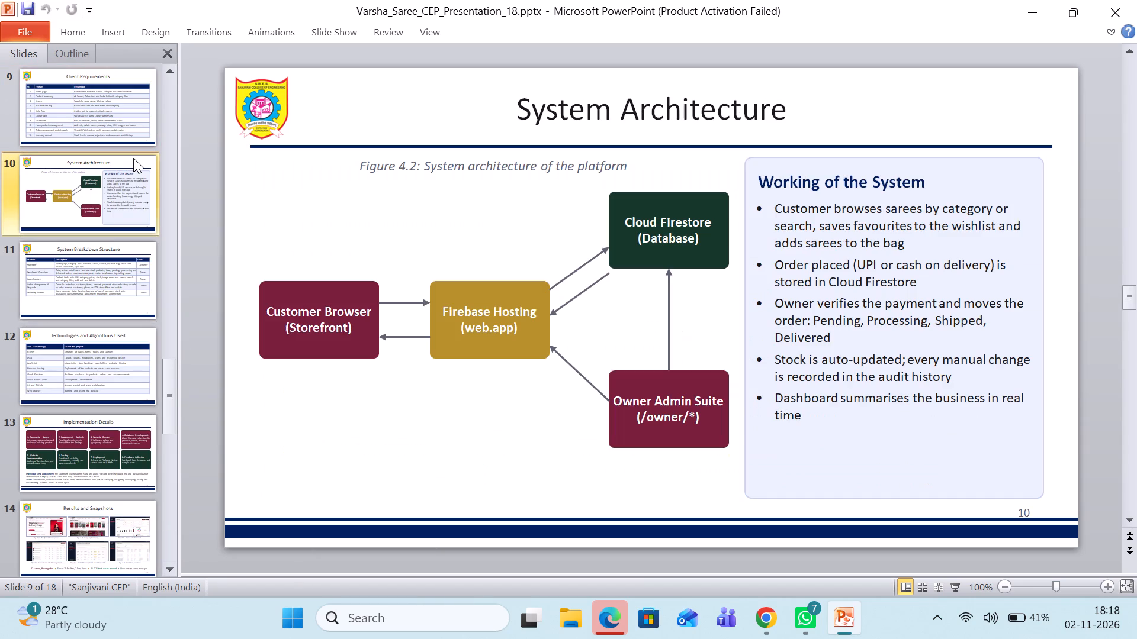
{"action": "left_click", "coordinate": [91, 302]}
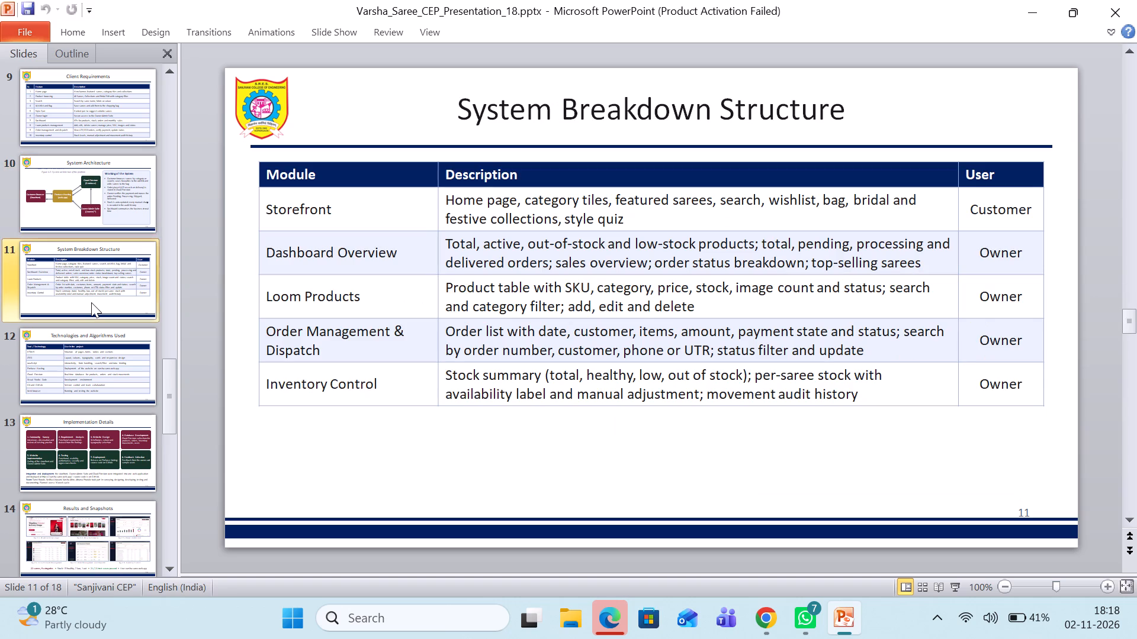
{"action": "left_click", "coordinate": [72, 386]}
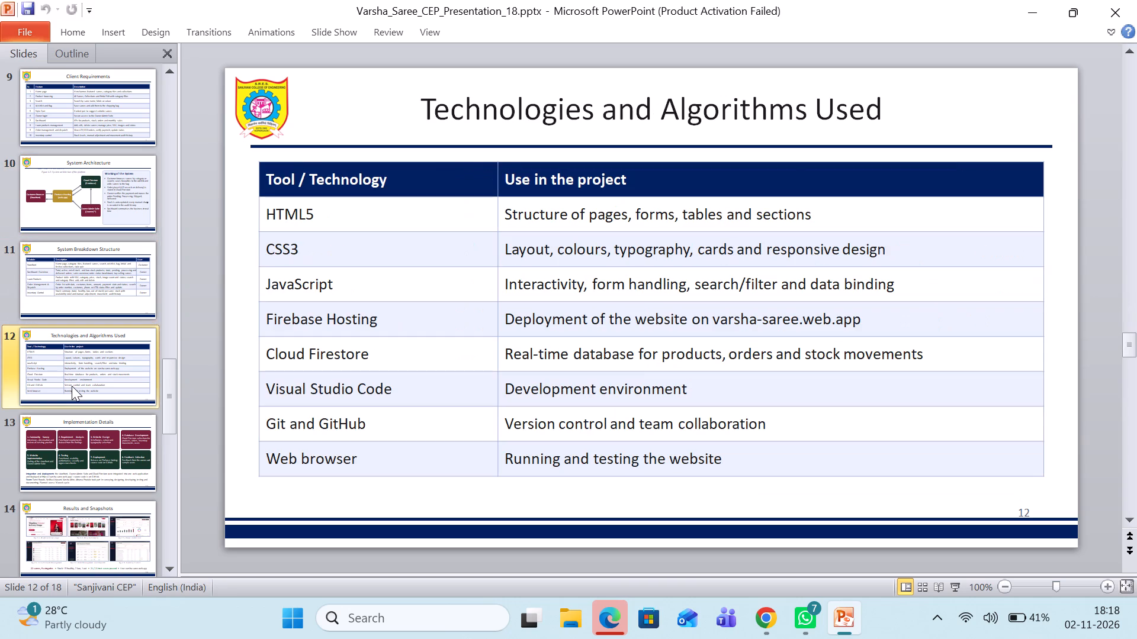
{"action": "left_click", "coordinate": [69, 458]}
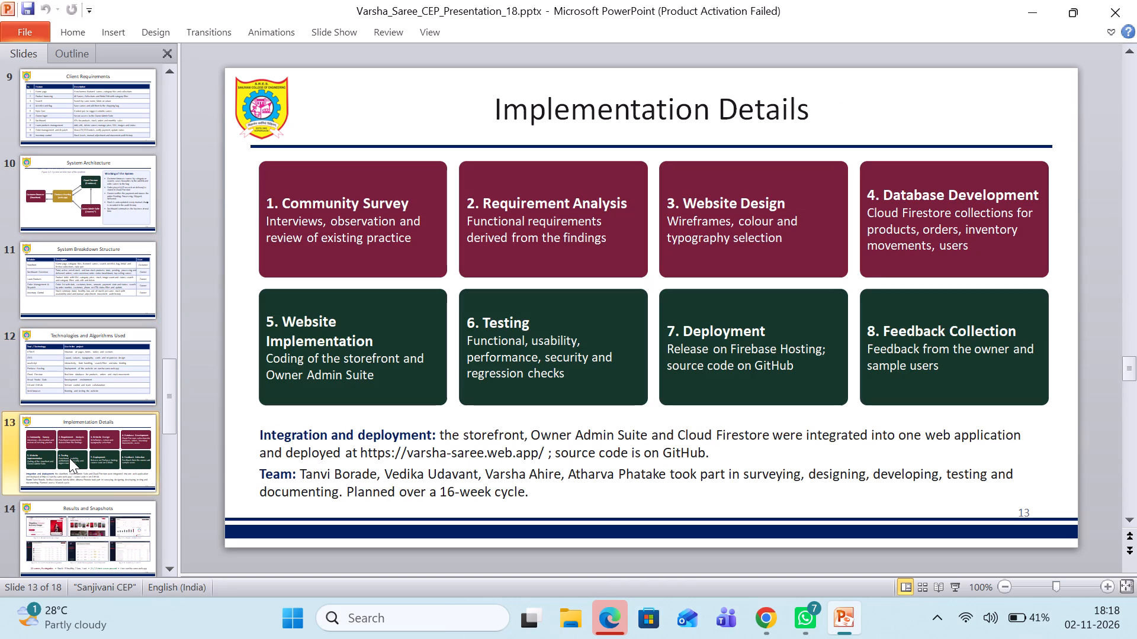
{"action": "scroll", "coordinate": [69, 458], "scroll_direction": "down", "scroll_amount": 1}
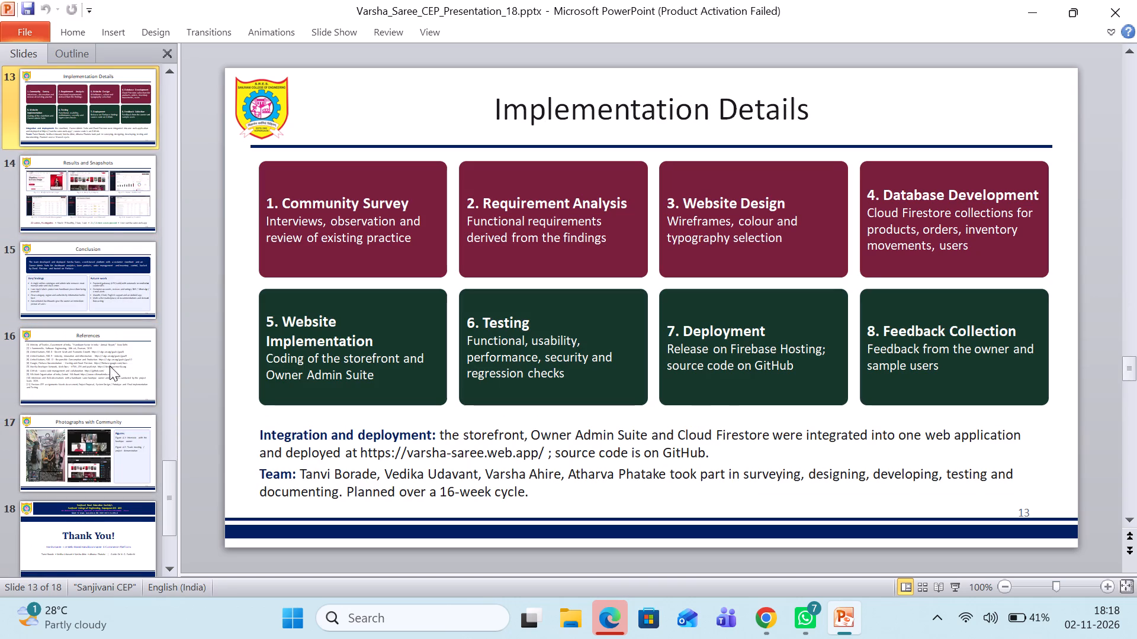
{"action": "left_click", "coordinate": [87, 275]}
Look back over the earlier slide thumbnails and re-examine slides 7 to 9: Scope of the Project, Objectives and Client Requirements.
{"action": "scroll", "coordinate": [87, 275], "scroll_direction": "up", "scroll_amount": 1}
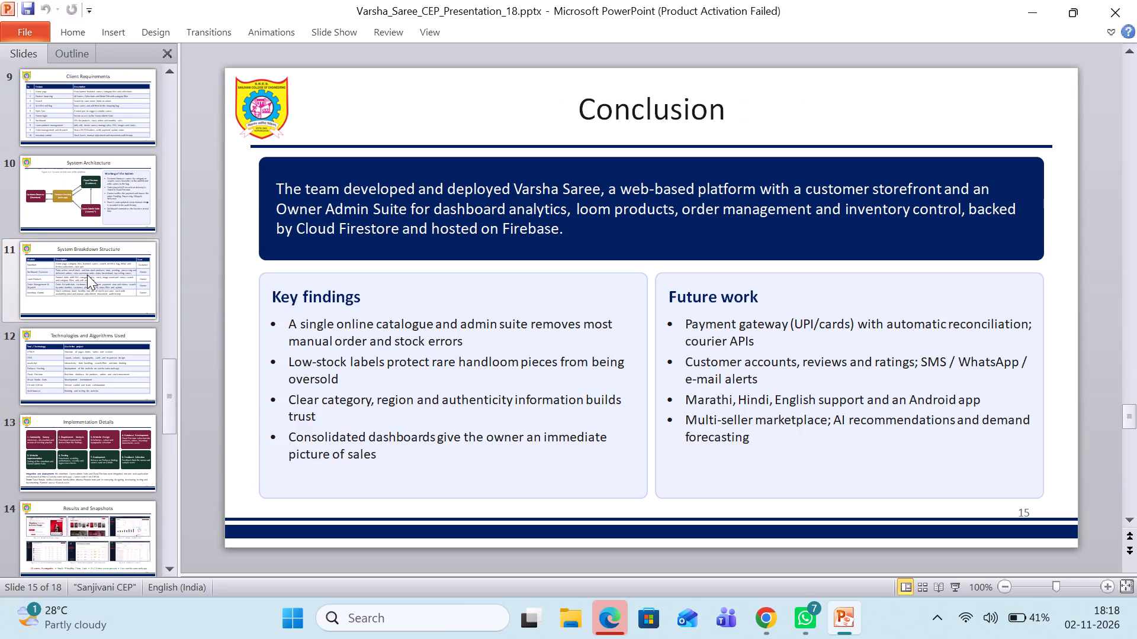
{"action": "scroll", "coordinate": [87, 275], "scroll_direction": "up", "scroll_amount": 3}
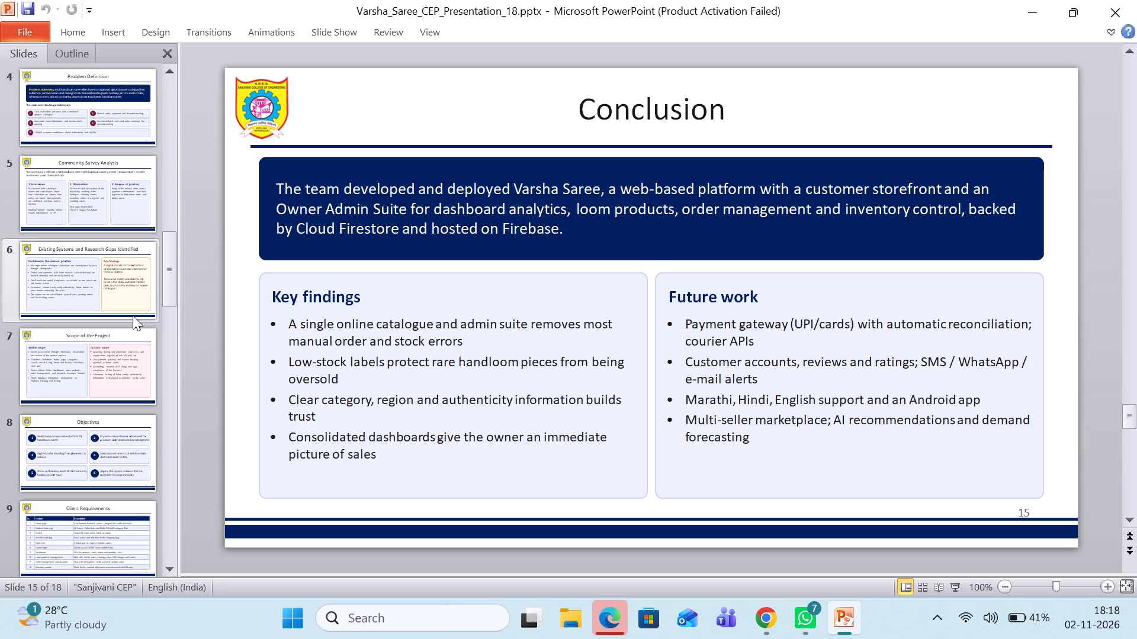
{"action": "scroll", "coordinate": [104, 245], "scroll_direction": "up", "scroll_amount": 1}
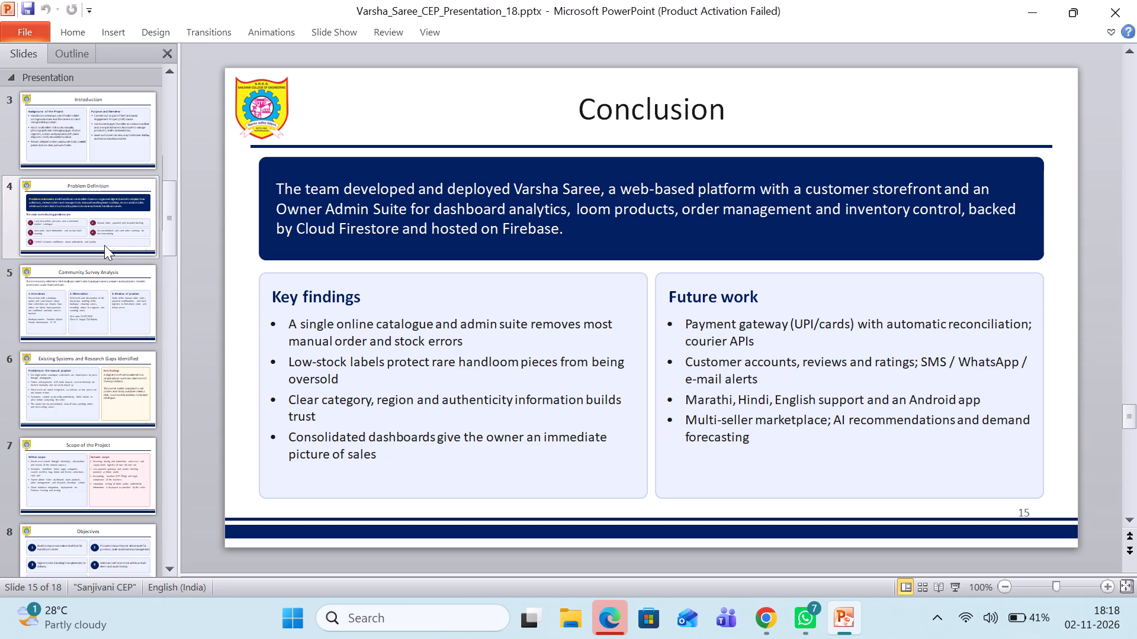
{"action": "scroll", "coordinate": [104, 245], "scroll_direction": "down", "scroll_amount": 1}
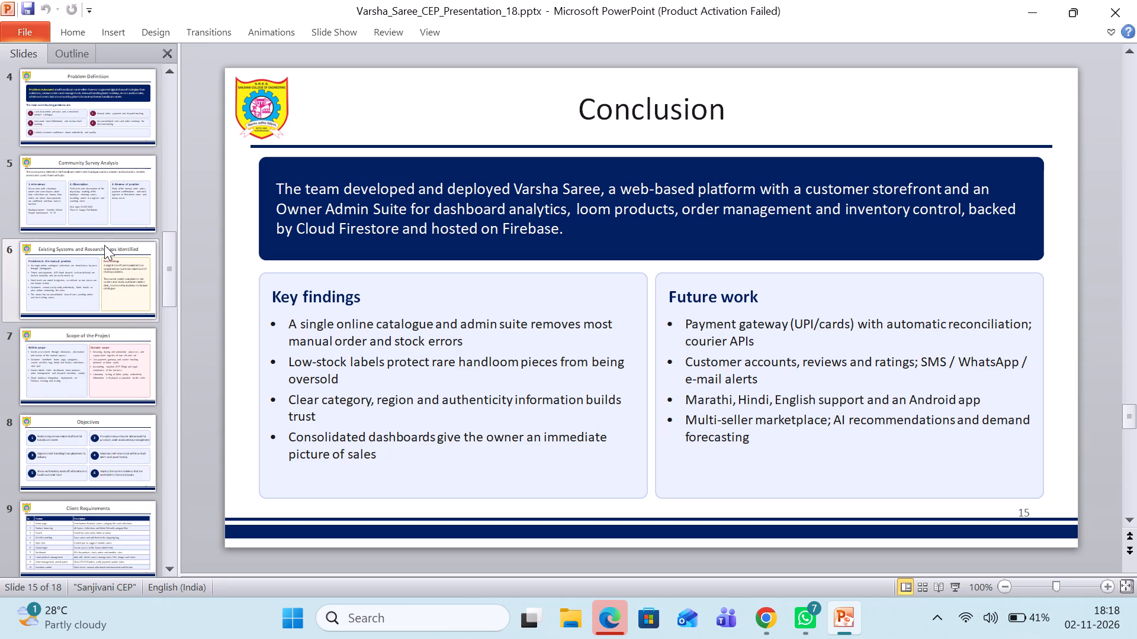
{"action": "scroll", "coordinate": [104, 245], "scroll_direction": "down", "scroll_amount": 1}
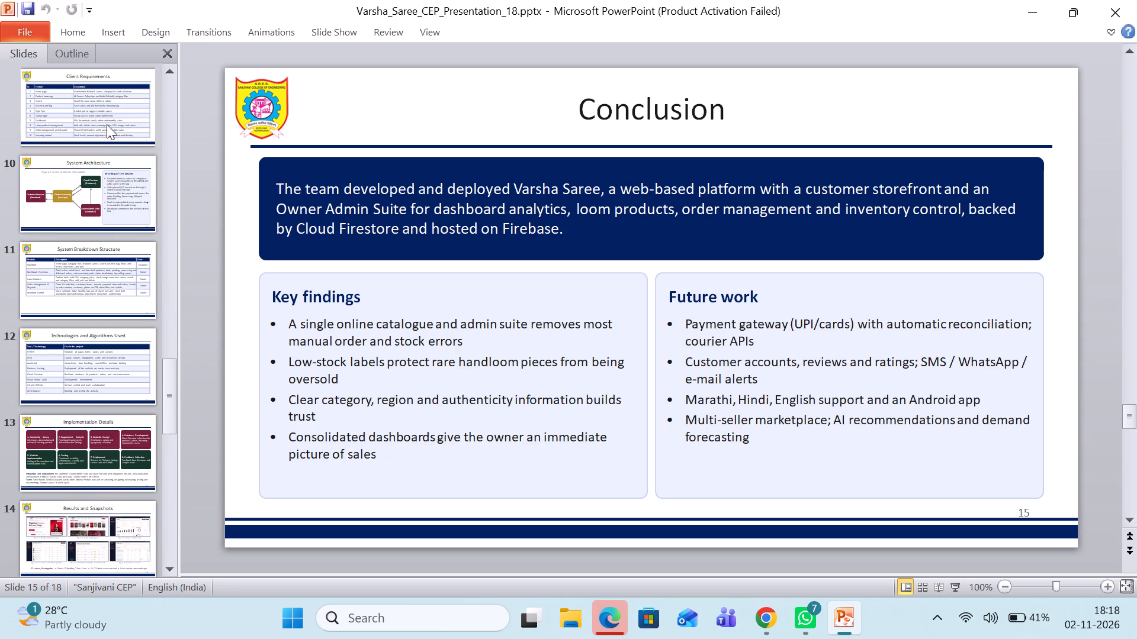
{"action": "scroll", "coordinate": [102, 121], "scroll_direction": "up", "scroll_amount": 1}
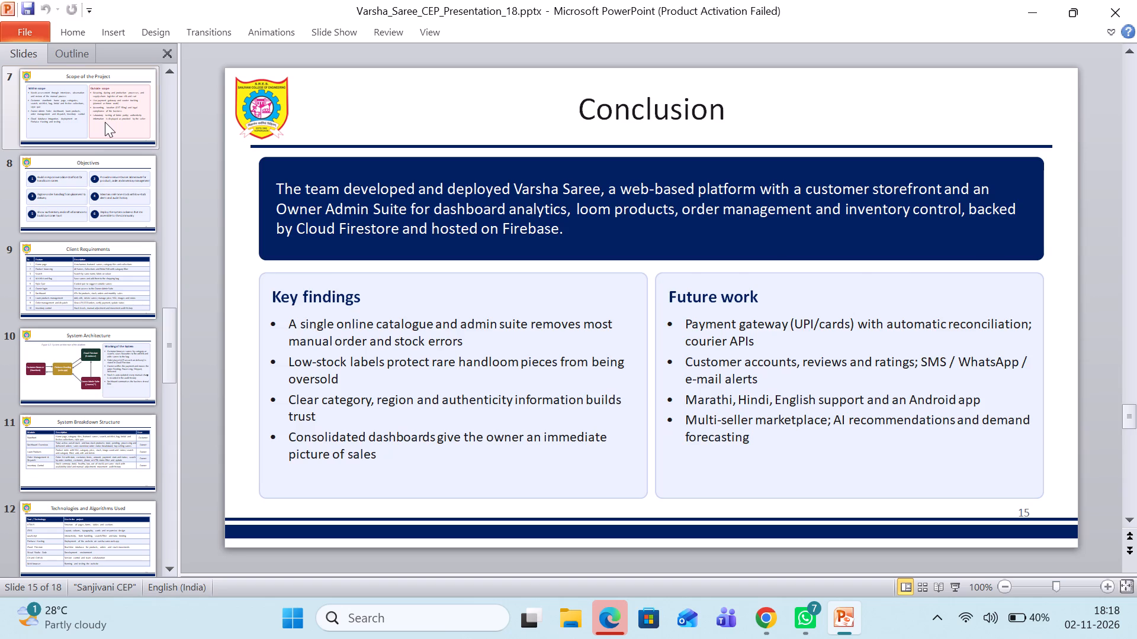
{"action": "left_click", "coordinate": [105, 122]}
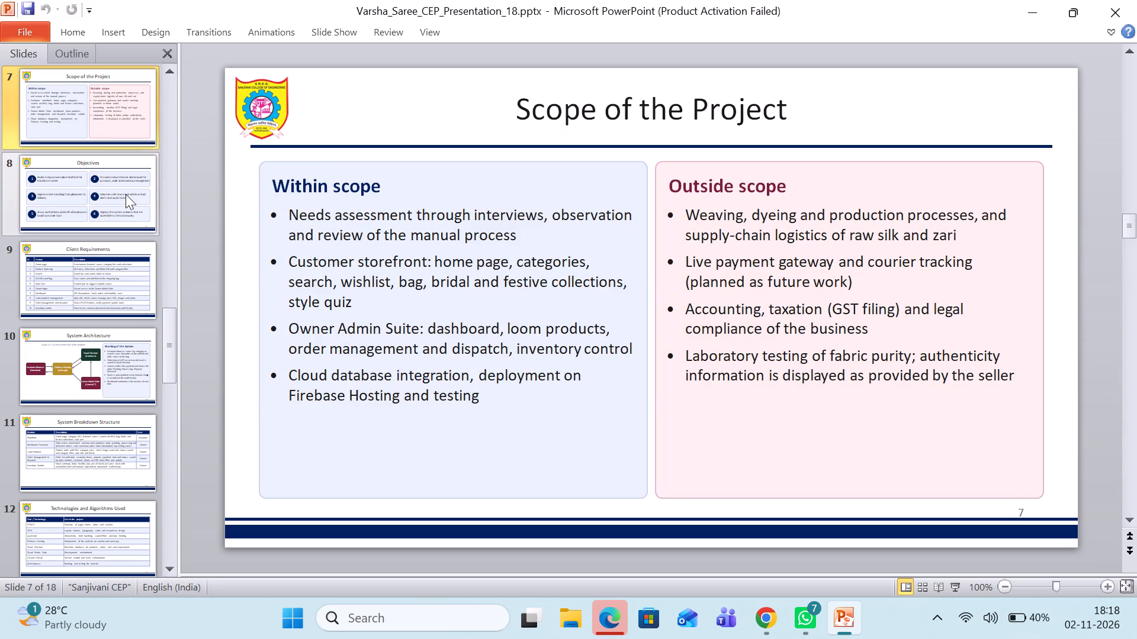
{"action": "left_click", "coordinate": [126, 194]}
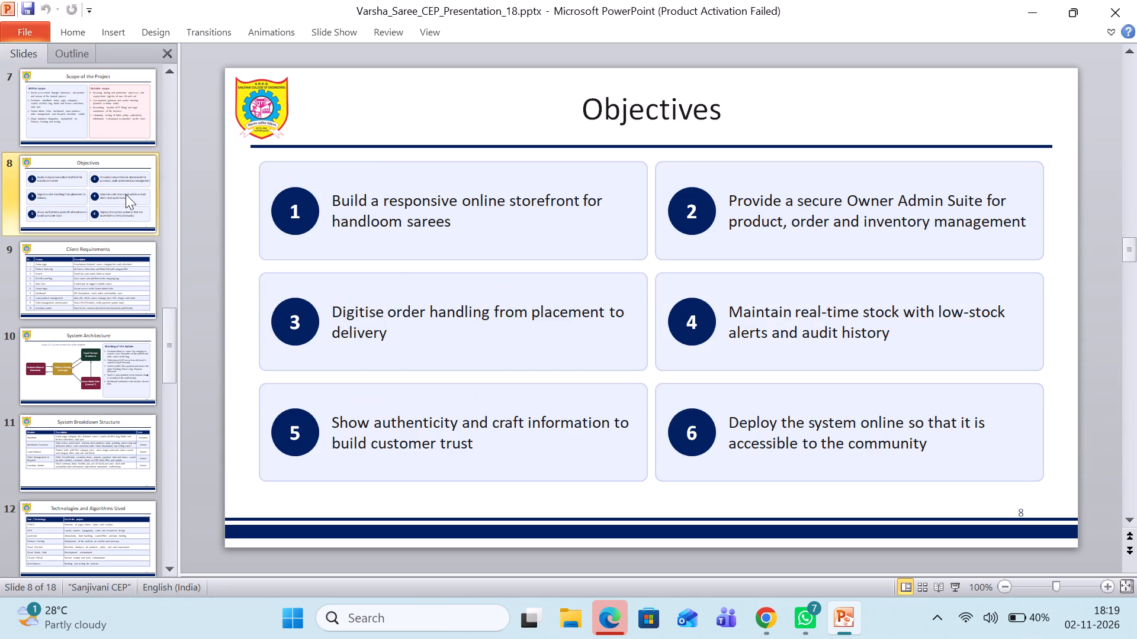
{"action": "left_click", "coordinate": [81, 276]}
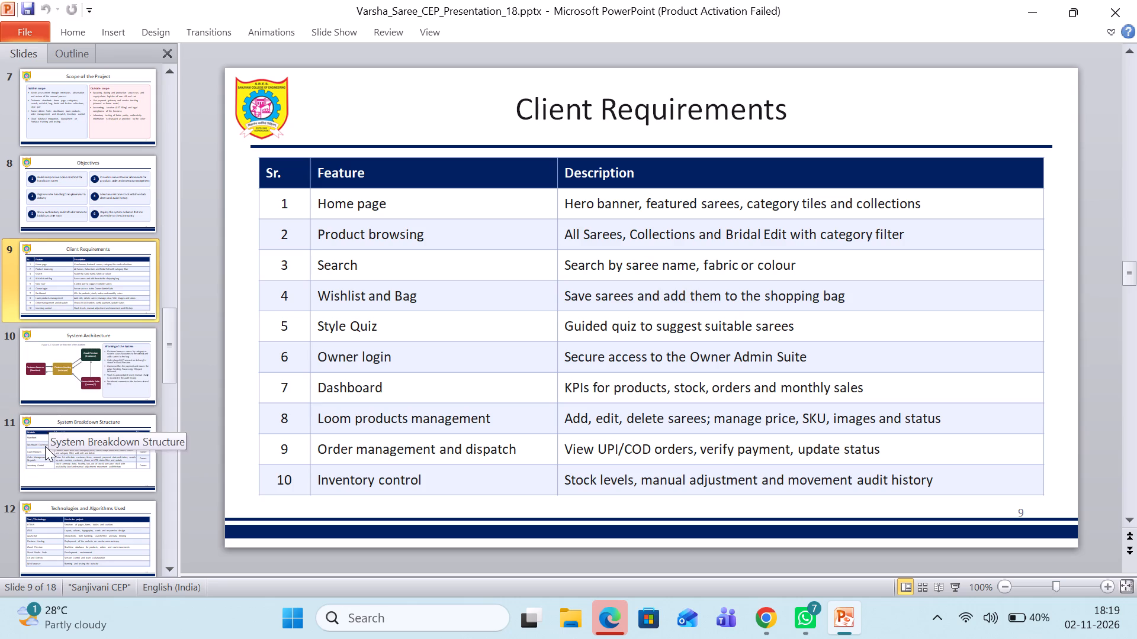
On slide 12, Technologies and Algorithms Used, replace the HTML5 entry in the Tool / Technology column with "typesc".
{"action": "scroll", "coordinate": [45, 446], "scroll_direction": "down", "scroll_amount": 1}
{"action": "left_click", "coordinate": [85, 352]}
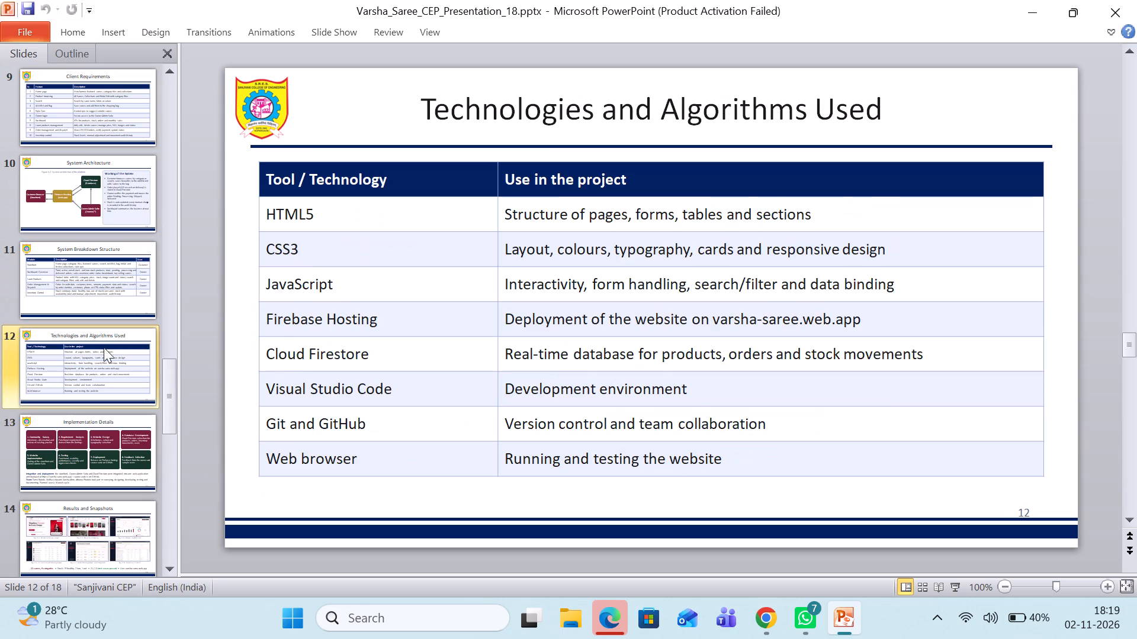
{"action": "left_click", "coordinate": [321, 214]}
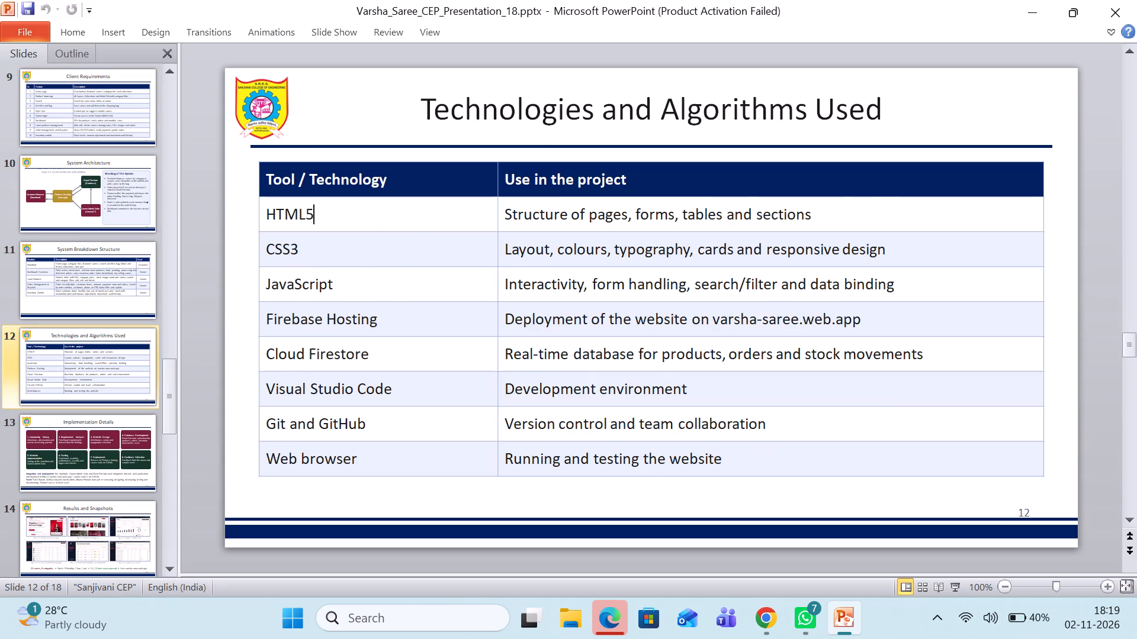
{"action": "key", "text": "BackSpace"}
{"action": "key", "text": "BackSpace"}
{"action": "key", "text": "BackSpace"}
{"action": "key", "text": "BackSpace"}
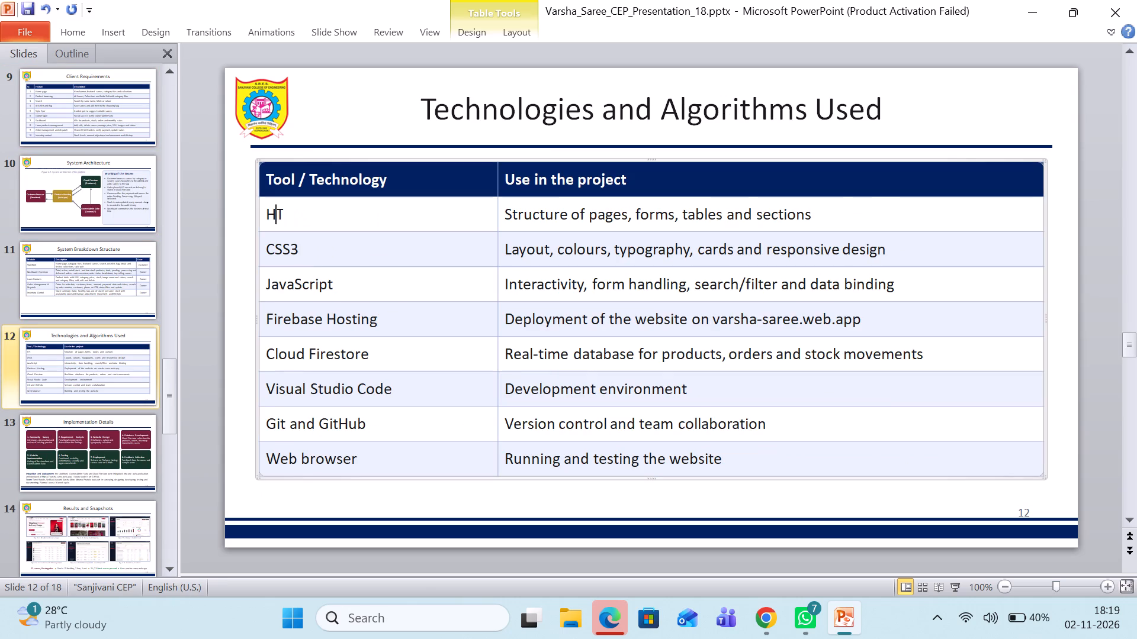
{"action": "key", "text": "BackSpace"}
{"action": "key", "text": "BackSpace"}
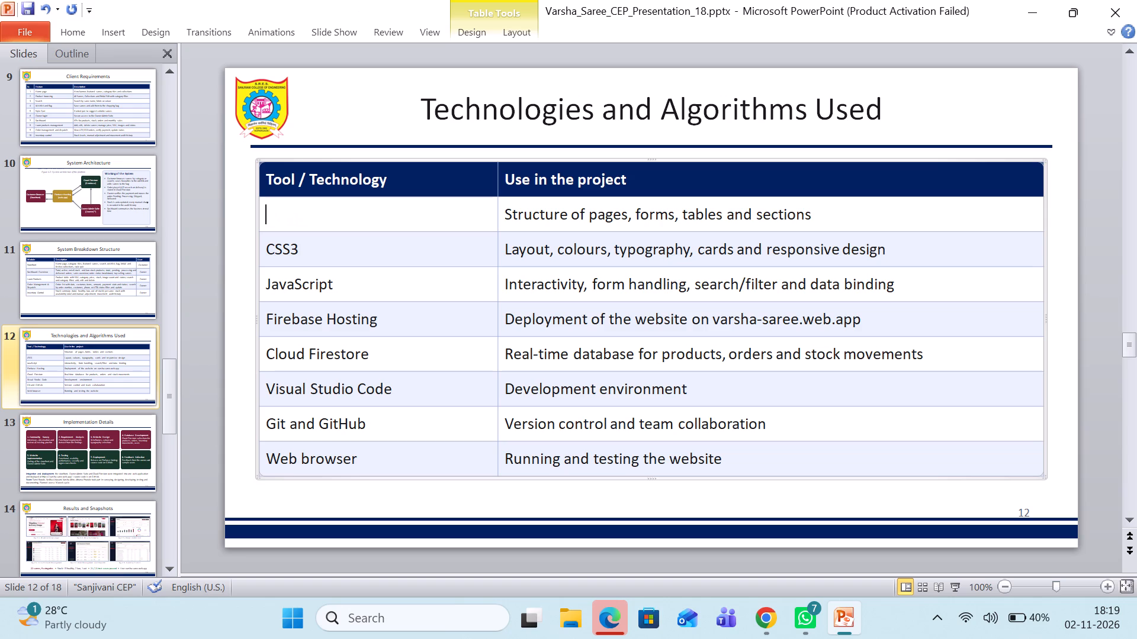
{"action": "type", "text": "typ"}
{"action": "type", "text": "esc"}
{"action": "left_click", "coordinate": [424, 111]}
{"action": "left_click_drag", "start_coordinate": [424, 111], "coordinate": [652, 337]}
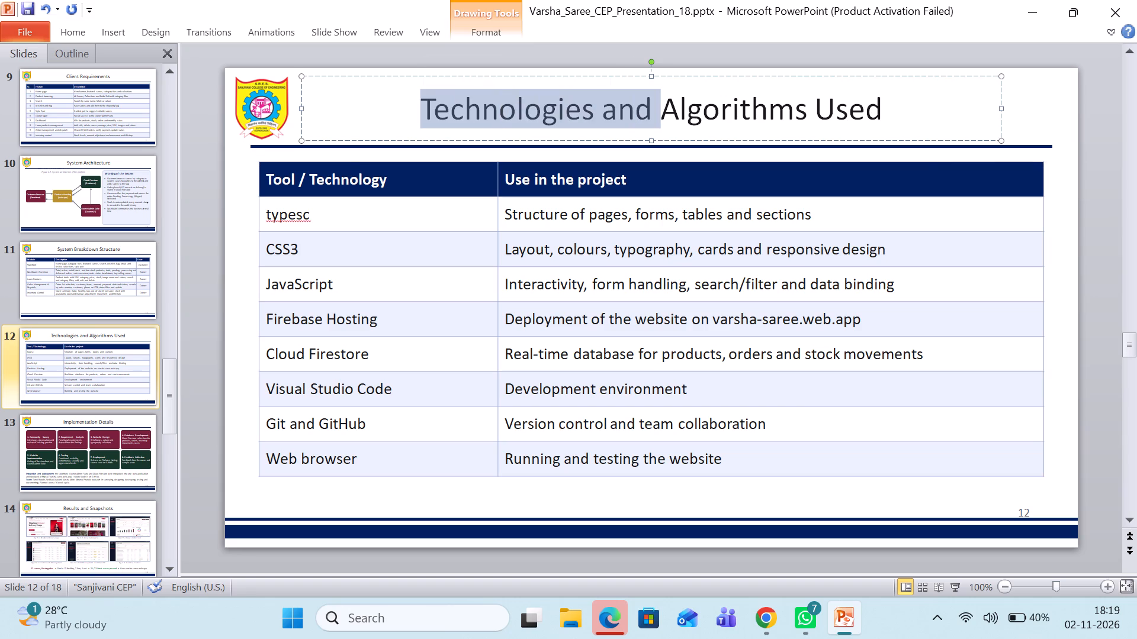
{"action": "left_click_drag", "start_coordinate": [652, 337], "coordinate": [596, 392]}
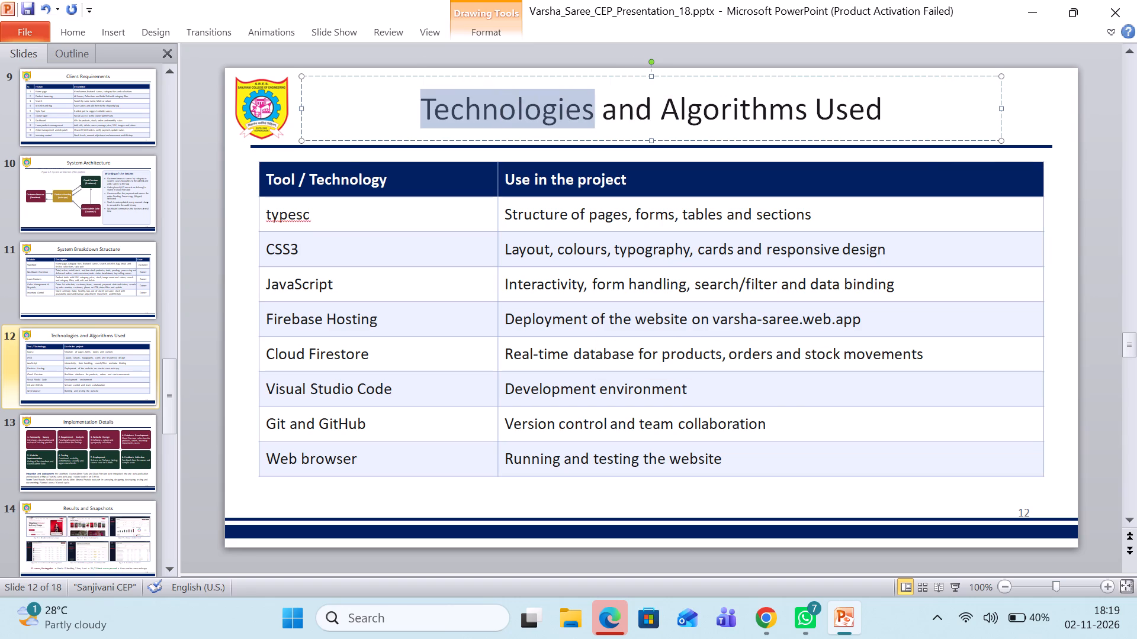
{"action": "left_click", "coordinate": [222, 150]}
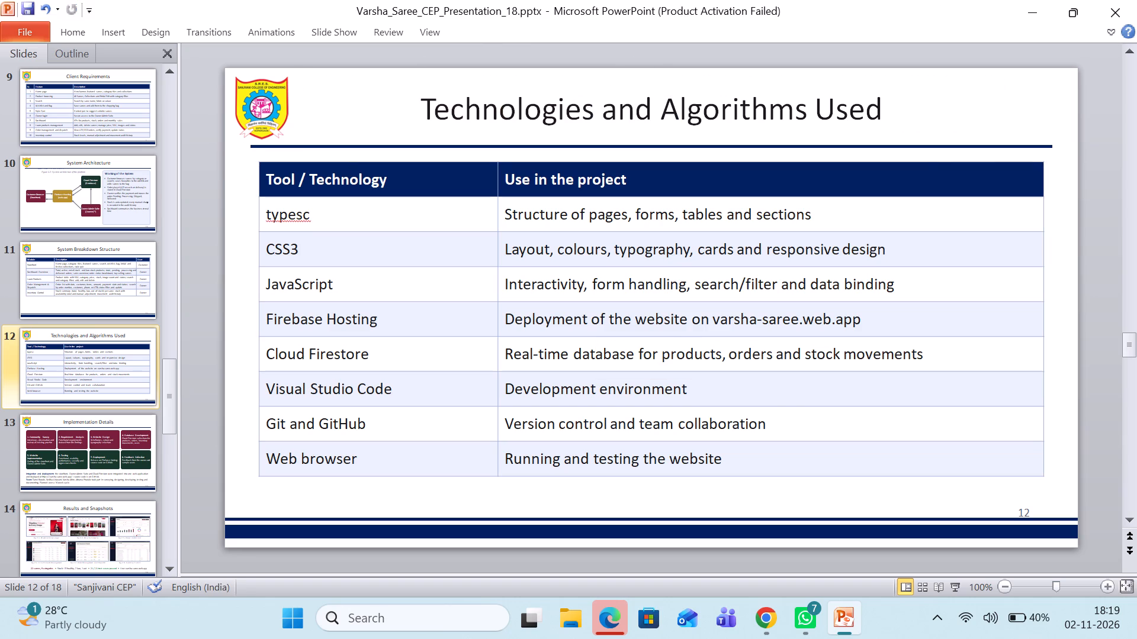
Copy all rows and columns of the technologies table on slide 12.
{"action": "left_click", "coordinate": [273, 177]}
{"action": "left_click_drag", "start_coordinate": [273, 177], "coordinate": [673, 477]}
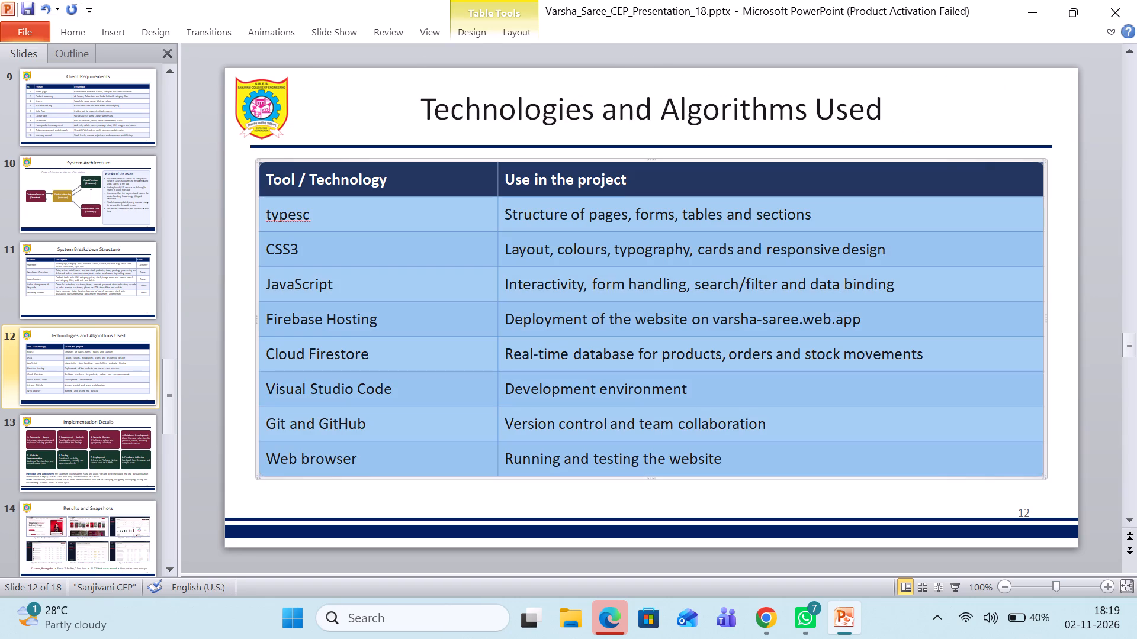
{"action": "left_click_drag", "start_coordinate": [673, 477], "coordinate": [670, 541]}
{"action": "key", "text": "ctrl+c"}
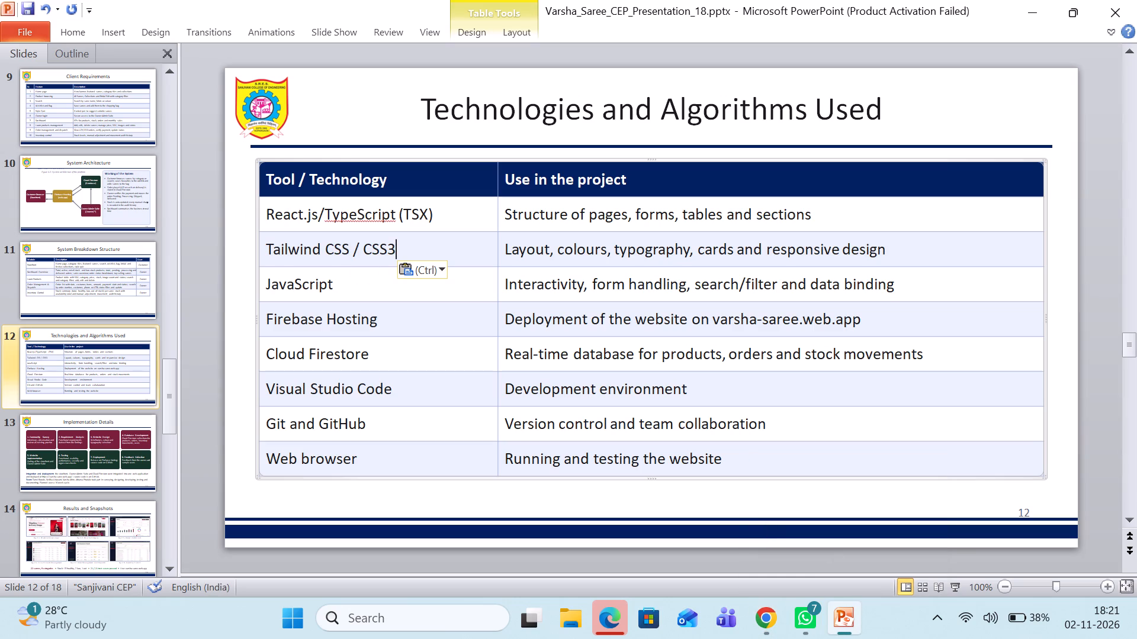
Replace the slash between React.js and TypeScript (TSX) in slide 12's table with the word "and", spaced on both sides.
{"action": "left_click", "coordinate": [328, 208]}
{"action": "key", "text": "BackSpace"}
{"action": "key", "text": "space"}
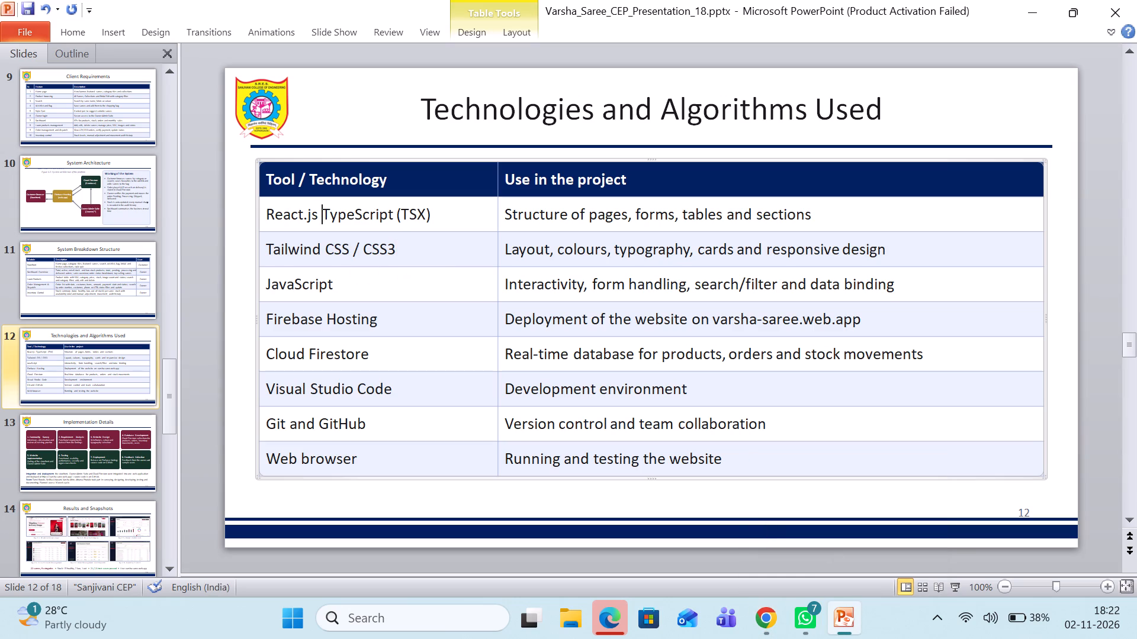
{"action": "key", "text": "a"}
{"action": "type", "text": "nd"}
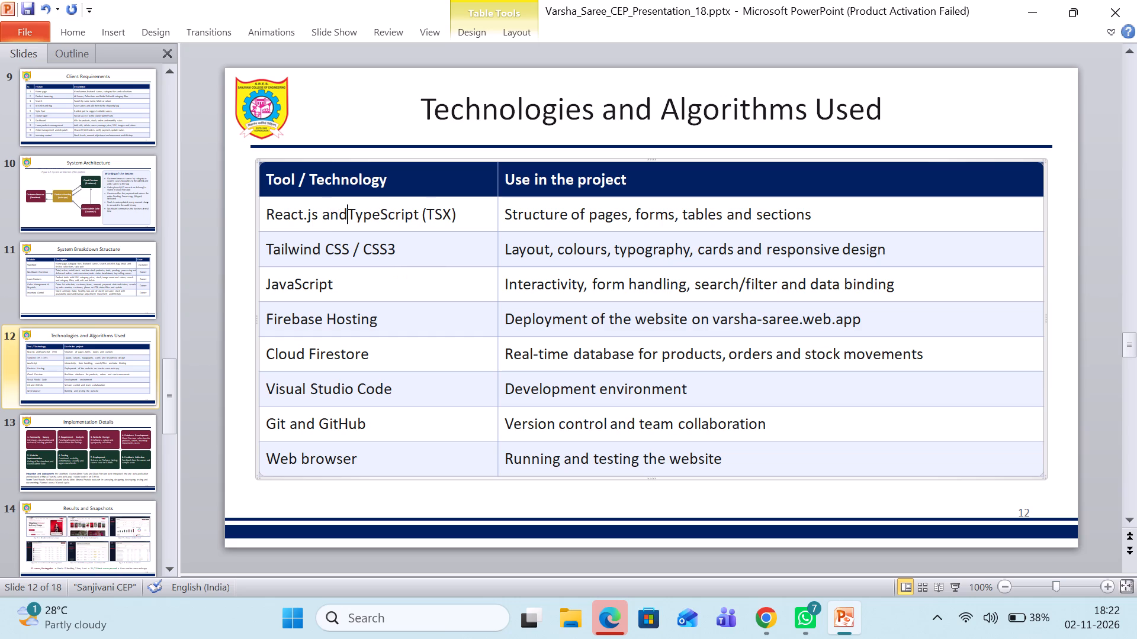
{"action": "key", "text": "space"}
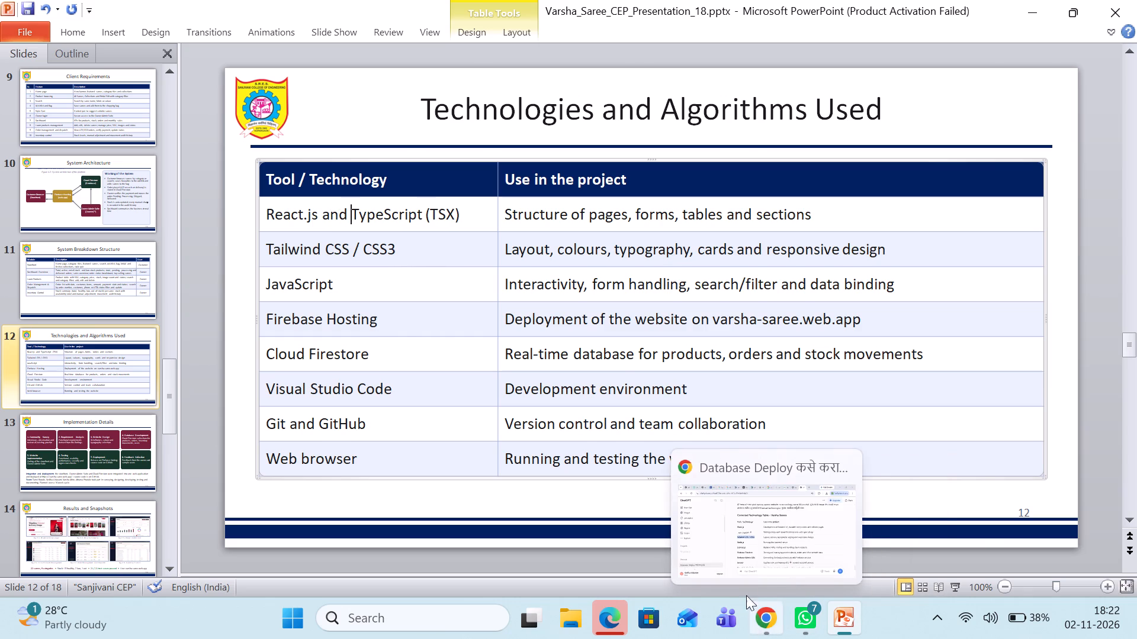
Switch to ChatGPT in Chrome and examine the rows following Tailwind CSS / CSS3 in the corrected technology table.
{"action": "left_click", "coordinate": [749, 553]}
{"action": "scroll", "coordinate": [643, 444], "scroll_direction": "down", "scroll_amount": 1}
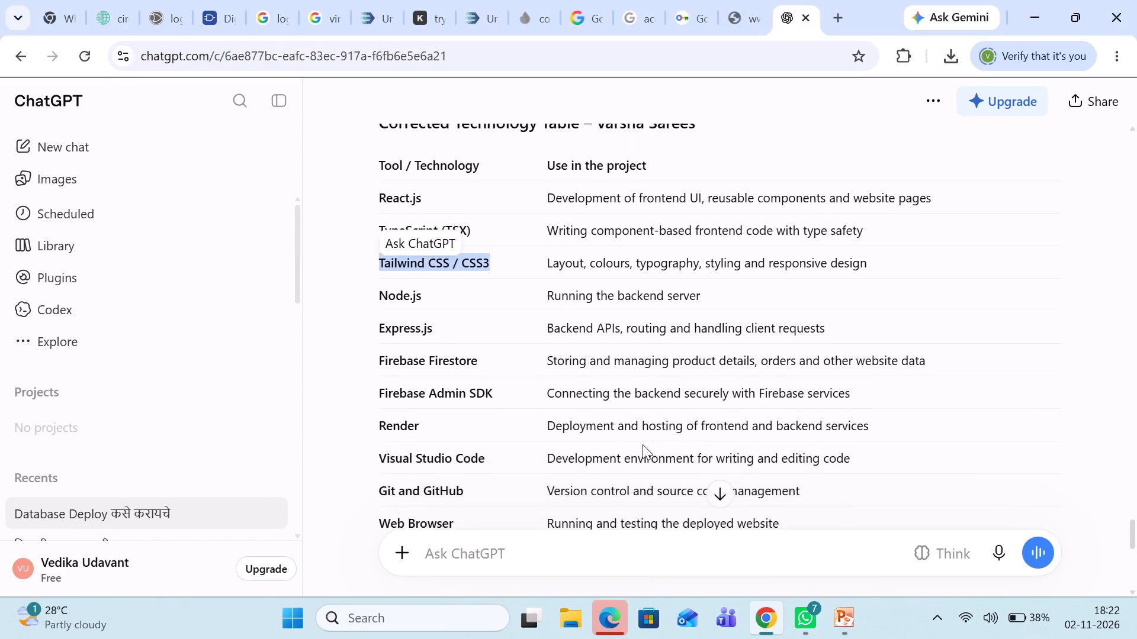
{"action": "scroll", "coordinate": [643, 444], "scroll_direction": "down", "scroll_amount": 2}
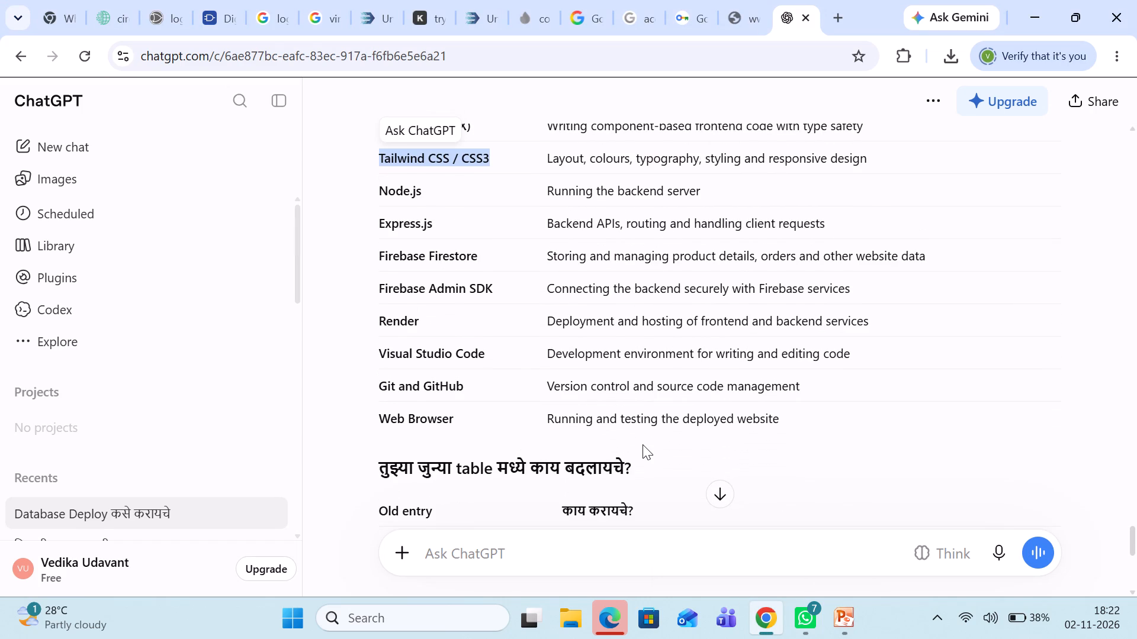
{"action": "scroll", "coordinate": [643, 444], "scroll_direction": "up", "scroll_amount": 2}
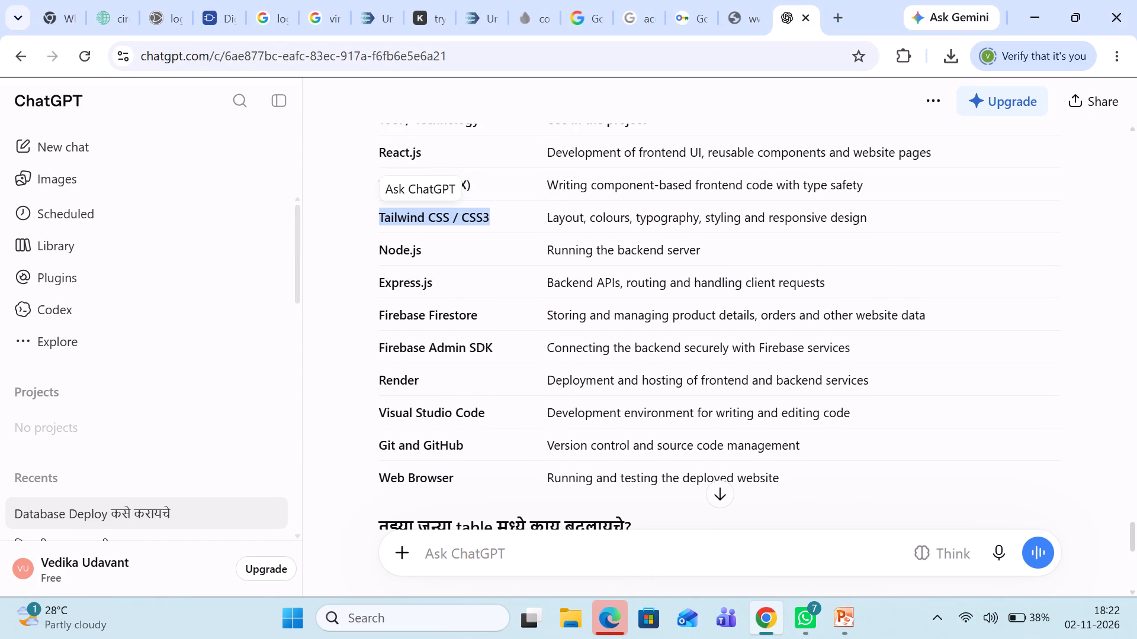
{"action": "scroll", "coordinate": [643, 444], "scroll_direction": "down", "scroll_amount": 2}
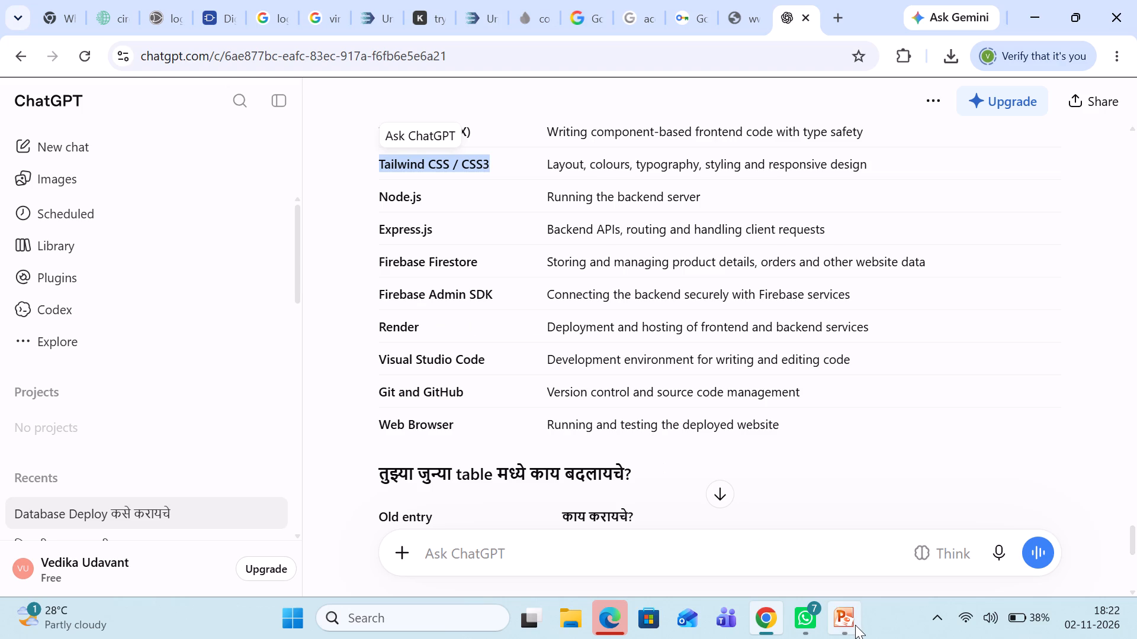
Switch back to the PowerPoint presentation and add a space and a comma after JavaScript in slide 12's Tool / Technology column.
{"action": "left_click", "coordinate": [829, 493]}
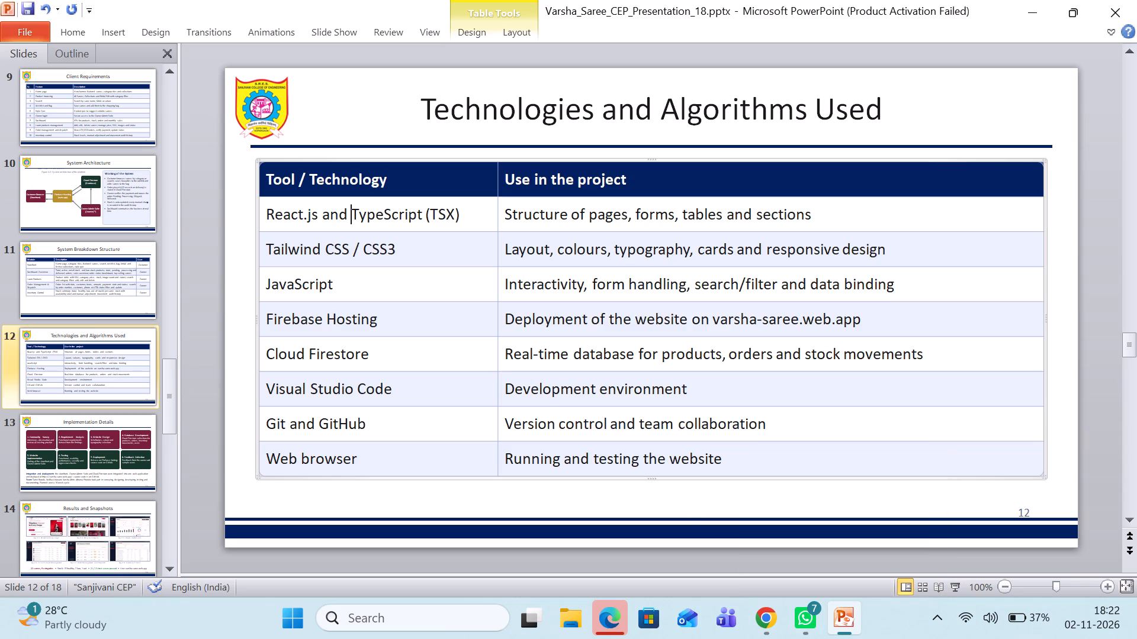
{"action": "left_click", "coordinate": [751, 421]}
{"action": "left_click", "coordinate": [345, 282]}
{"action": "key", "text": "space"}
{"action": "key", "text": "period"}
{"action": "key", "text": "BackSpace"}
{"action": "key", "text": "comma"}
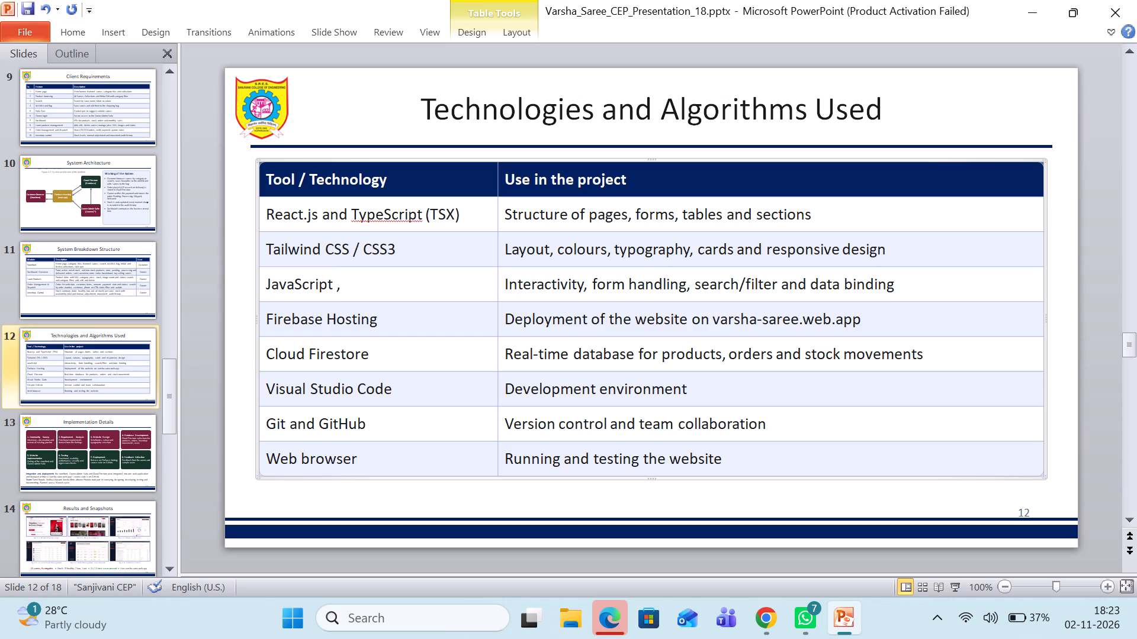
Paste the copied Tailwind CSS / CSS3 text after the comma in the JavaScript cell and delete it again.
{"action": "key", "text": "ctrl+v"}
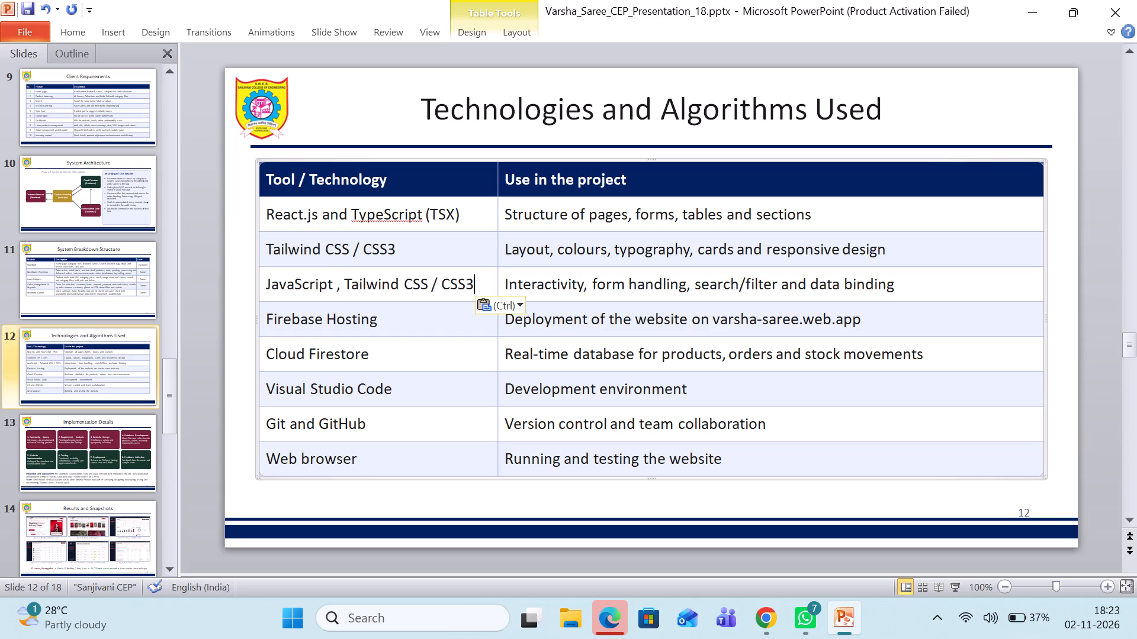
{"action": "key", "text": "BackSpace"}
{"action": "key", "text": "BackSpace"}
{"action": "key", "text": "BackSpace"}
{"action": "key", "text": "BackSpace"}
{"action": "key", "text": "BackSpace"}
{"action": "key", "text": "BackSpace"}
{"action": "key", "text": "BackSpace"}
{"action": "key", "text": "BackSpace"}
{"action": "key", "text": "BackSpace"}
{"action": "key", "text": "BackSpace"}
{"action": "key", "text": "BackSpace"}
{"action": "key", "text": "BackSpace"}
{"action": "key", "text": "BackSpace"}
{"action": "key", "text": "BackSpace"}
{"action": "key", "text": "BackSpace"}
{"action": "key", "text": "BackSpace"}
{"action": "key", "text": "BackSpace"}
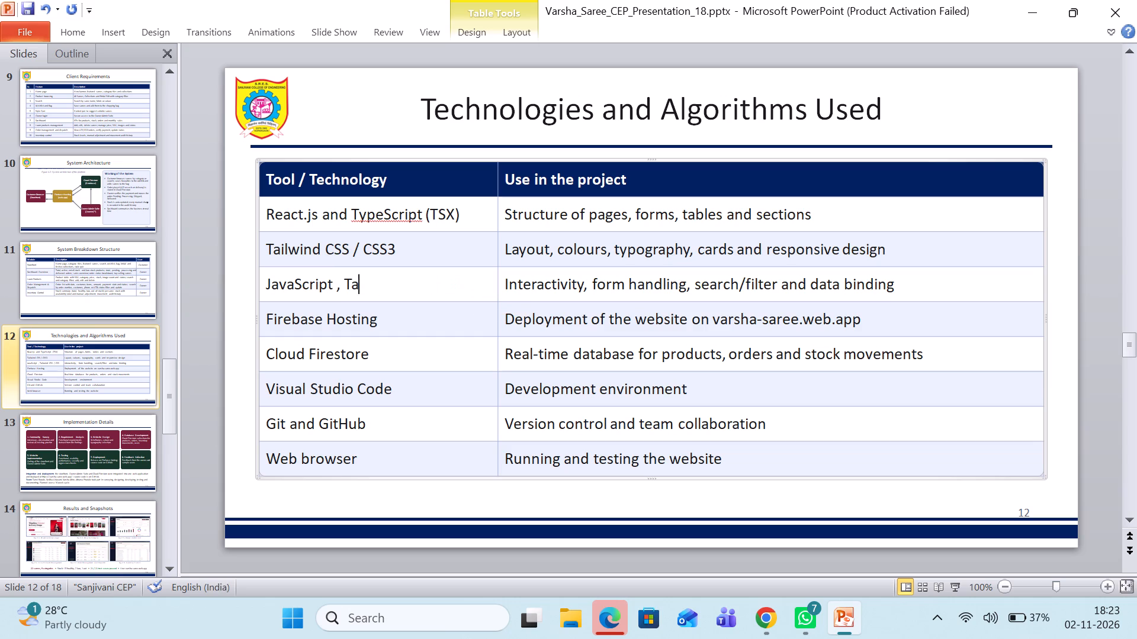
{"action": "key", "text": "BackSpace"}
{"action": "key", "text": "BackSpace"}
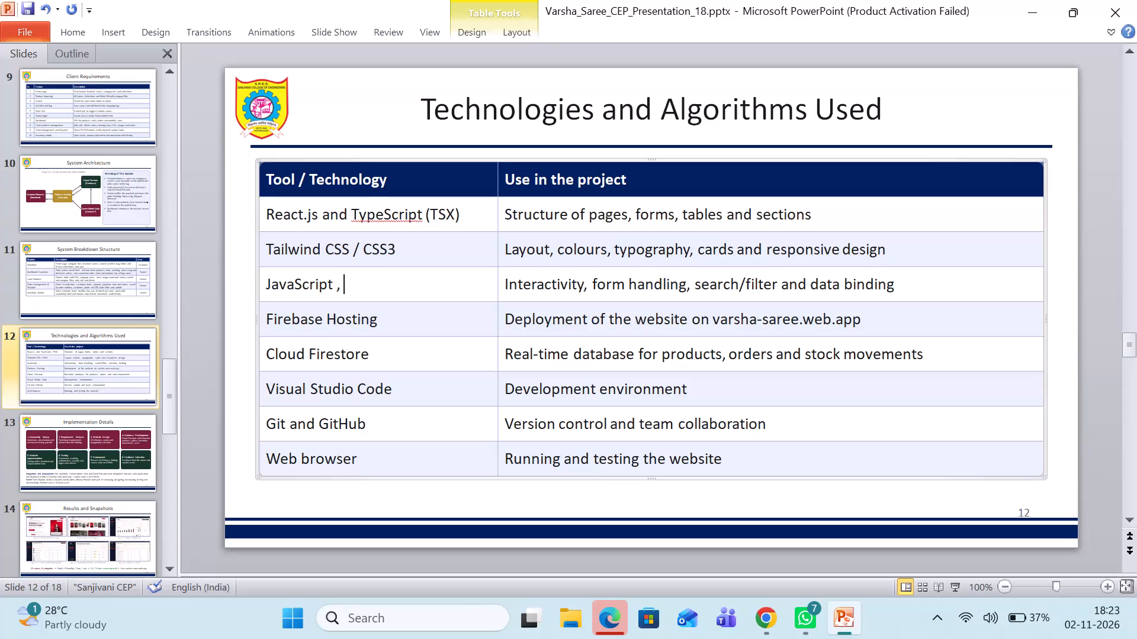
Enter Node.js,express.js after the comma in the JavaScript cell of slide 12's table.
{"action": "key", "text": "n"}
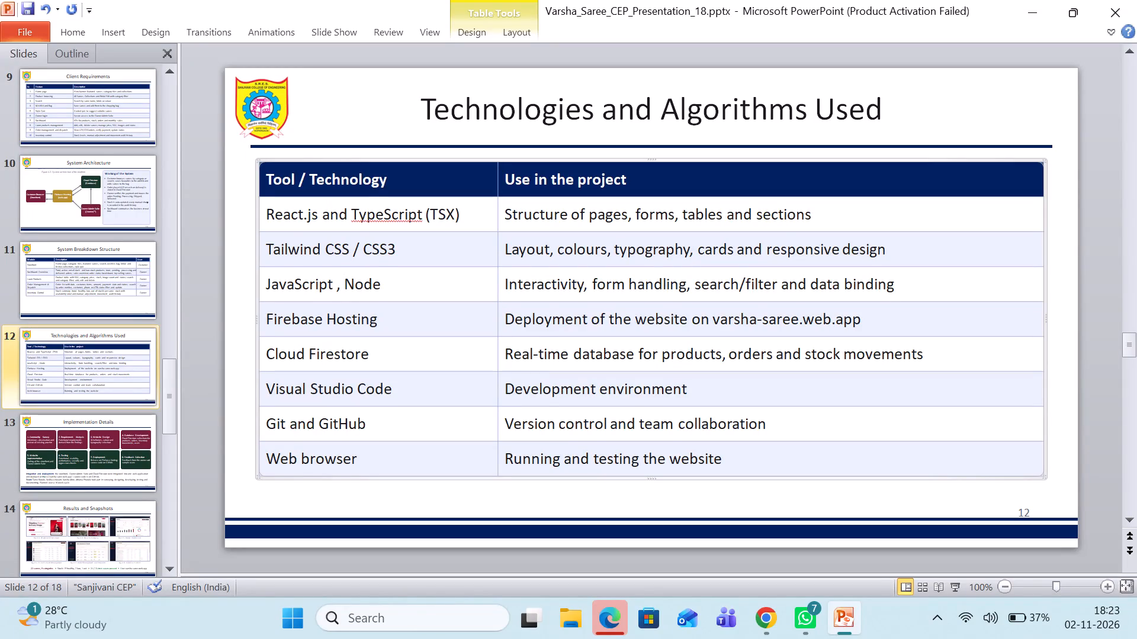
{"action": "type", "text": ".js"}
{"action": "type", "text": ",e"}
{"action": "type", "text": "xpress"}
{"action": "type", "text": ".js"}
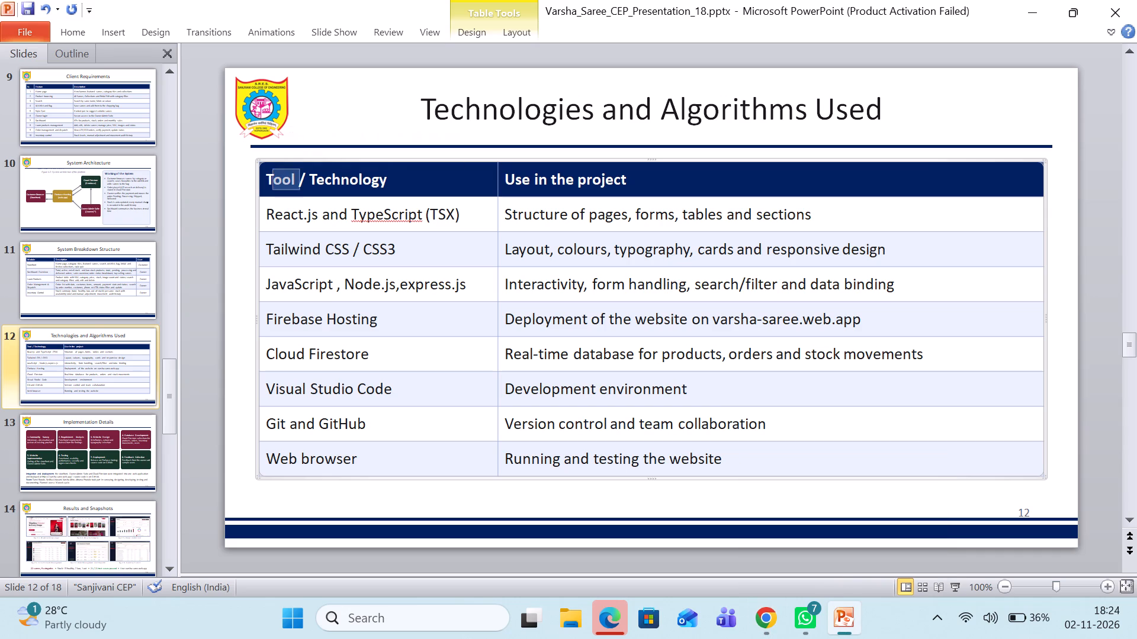
{"action": "left_click_drag", "start_coordinate": [317, 187], "coordinate": [814, 472]}
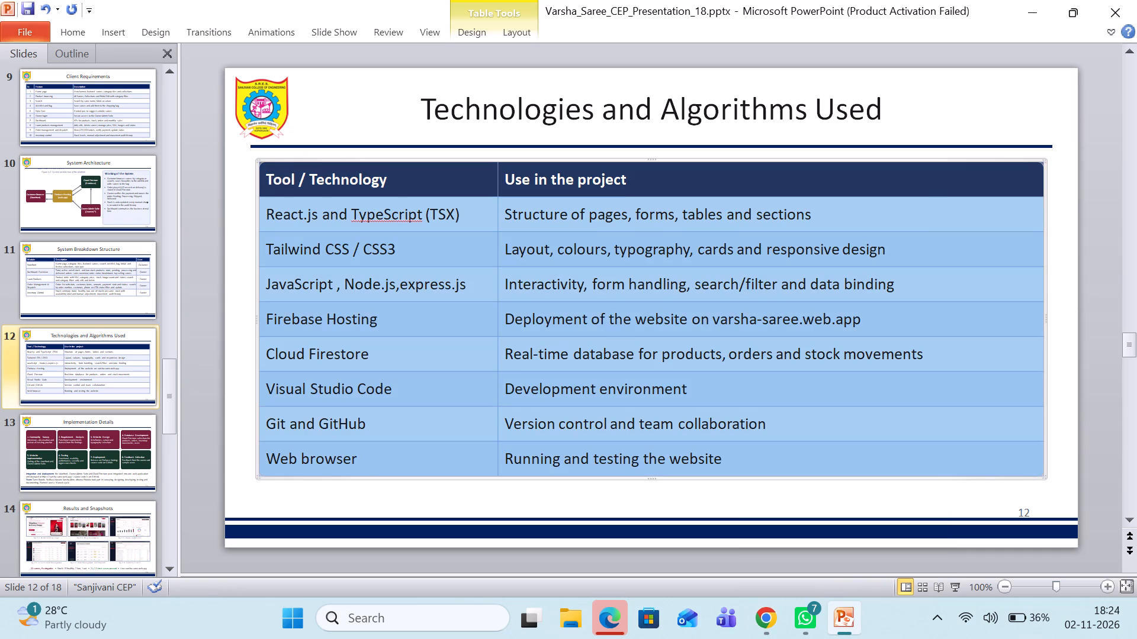
{"action": "key", "text": "ctrl+v"}
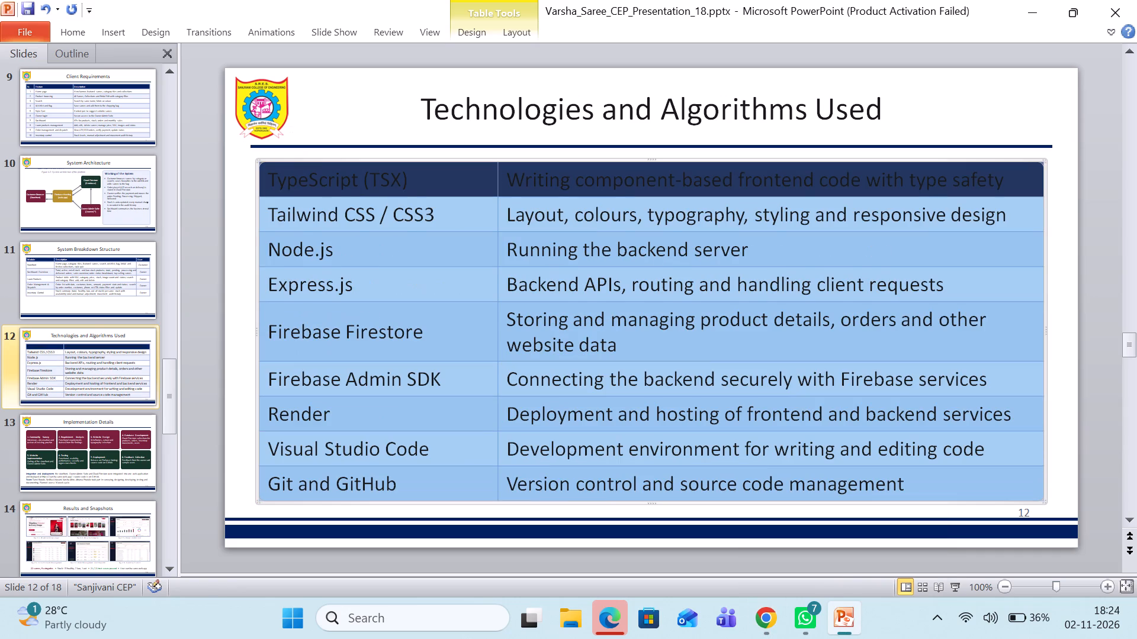
{"action": "left_click", "coordinate": [230, 204]}
{"action": "left_click", "coordinate": [534, 189]}
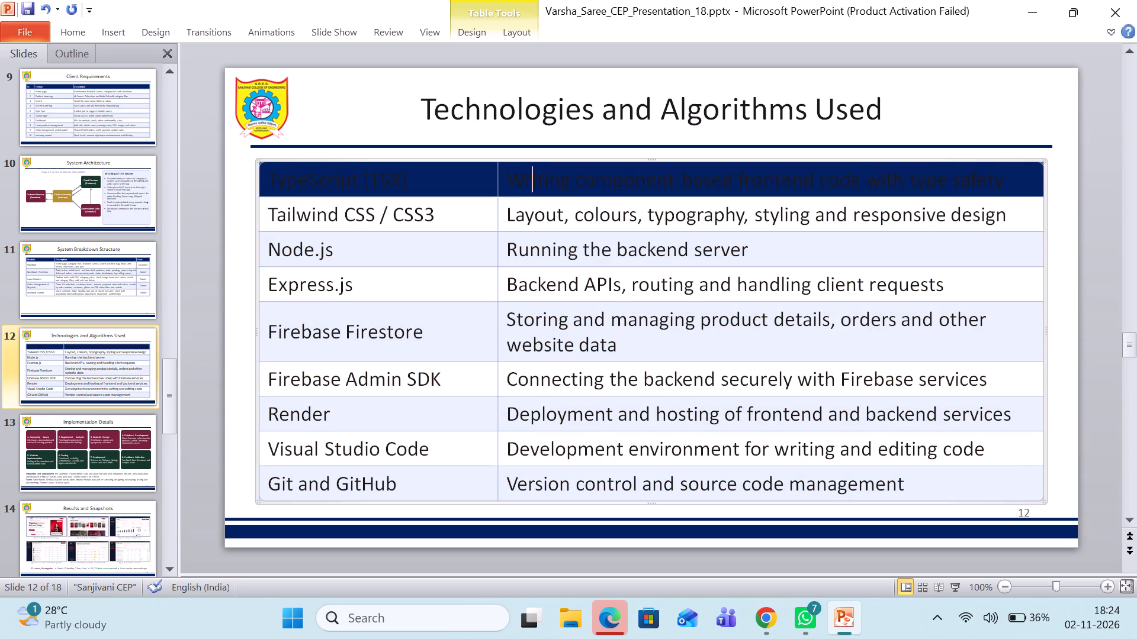
Change the font colour of the TypeScript (TSX) text in the dark first row of slide 12's table to white.
{"action": "left_click", "coordinate": [433, 184]}
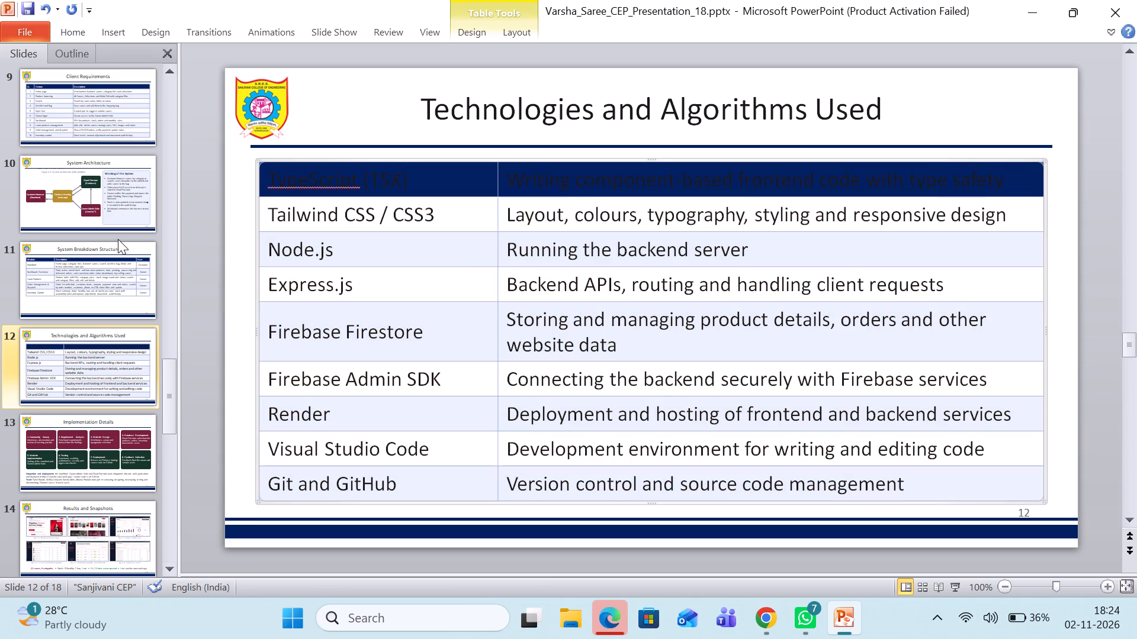
{"action": "left_click", "coordinate": [81, 288]}
{"action": "left_click", "coordinate": [97, 138]}
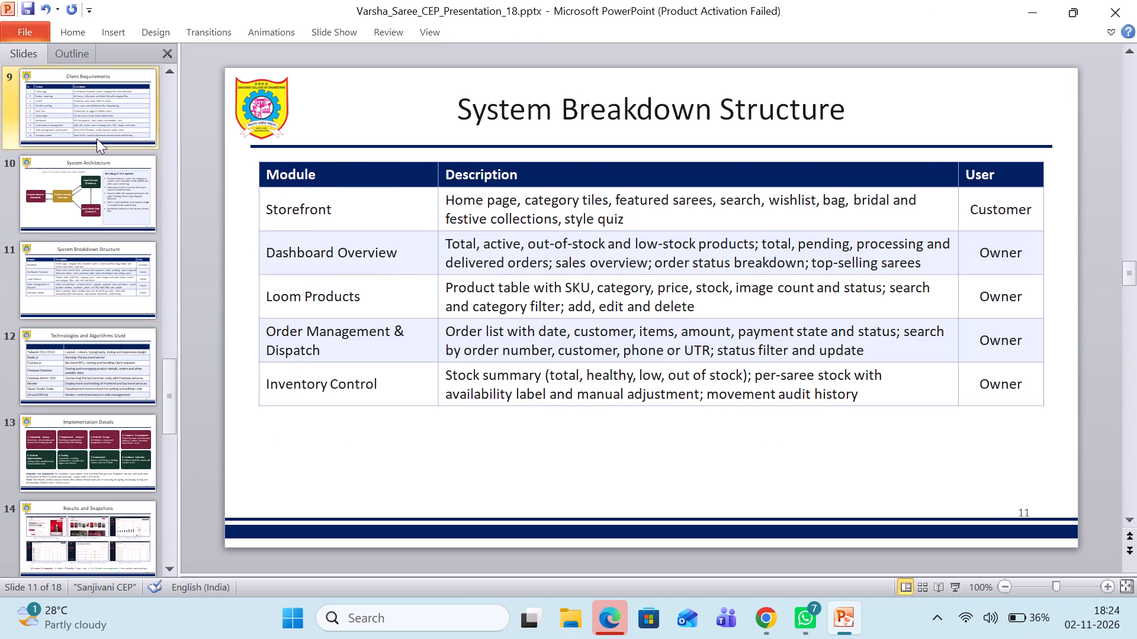
{"action": "left_click", "coordinate": [95, 278]}
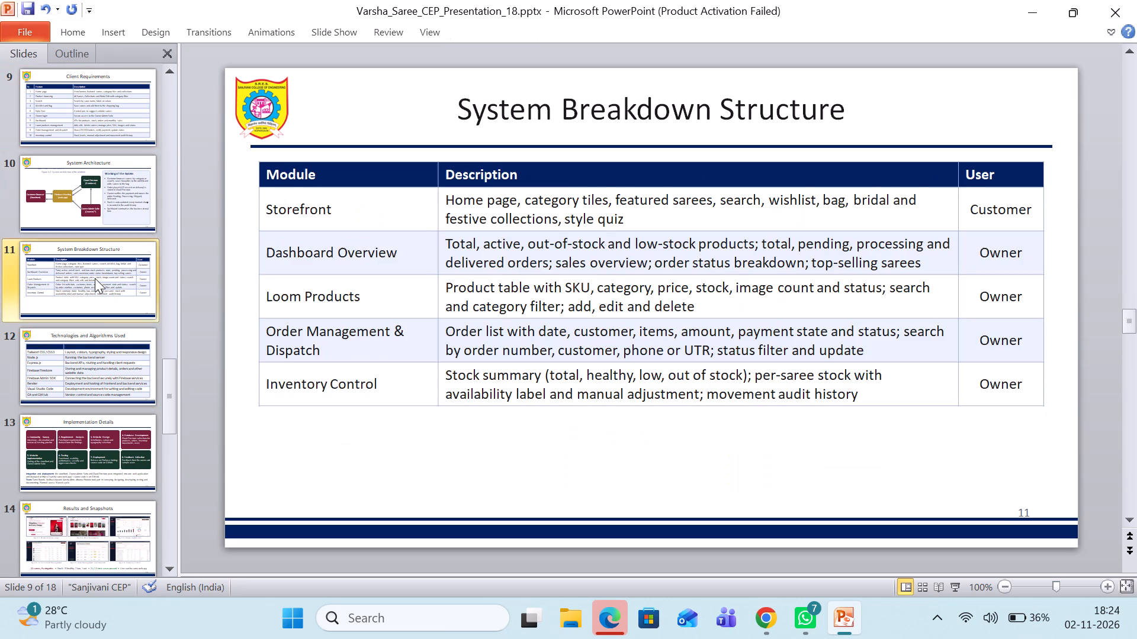
{"action": "left_click", "coordinate": [102, 338]}
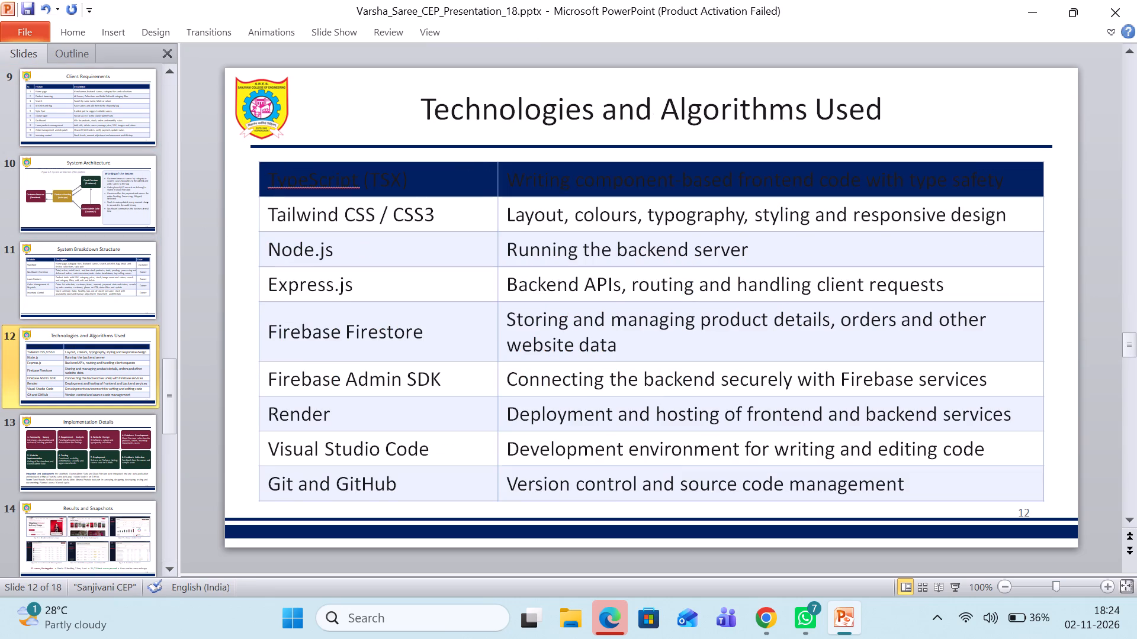
{"action": "left_click_drag", "start_coordinate": [427, 180], "coordinate": [225, 183]}
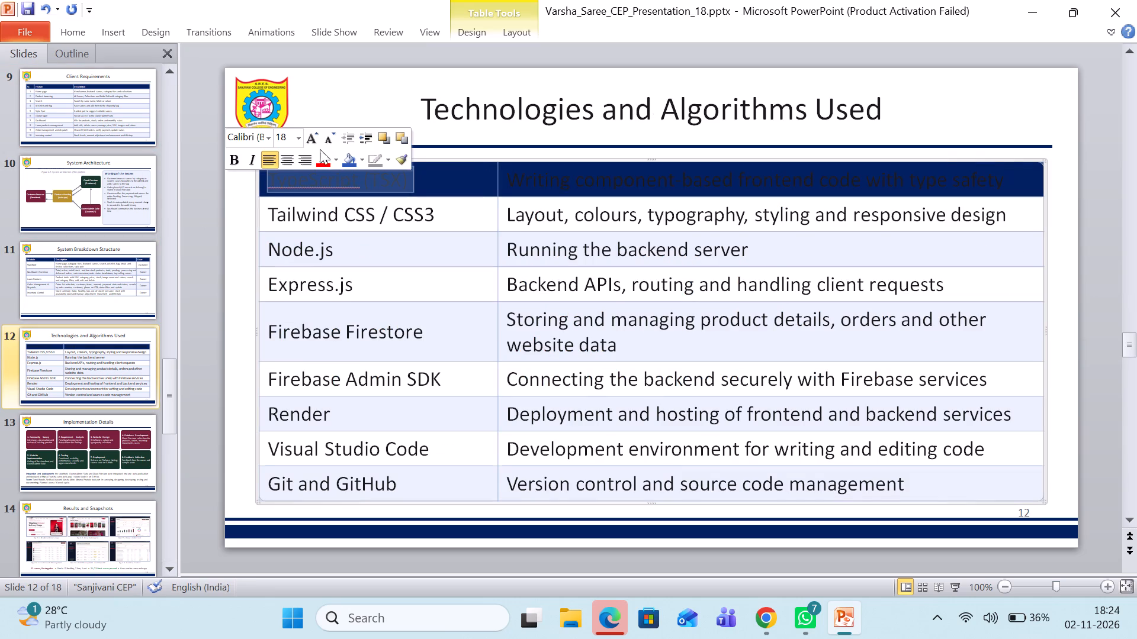
{"action": "left_click", "coordinate": [341, 165]}
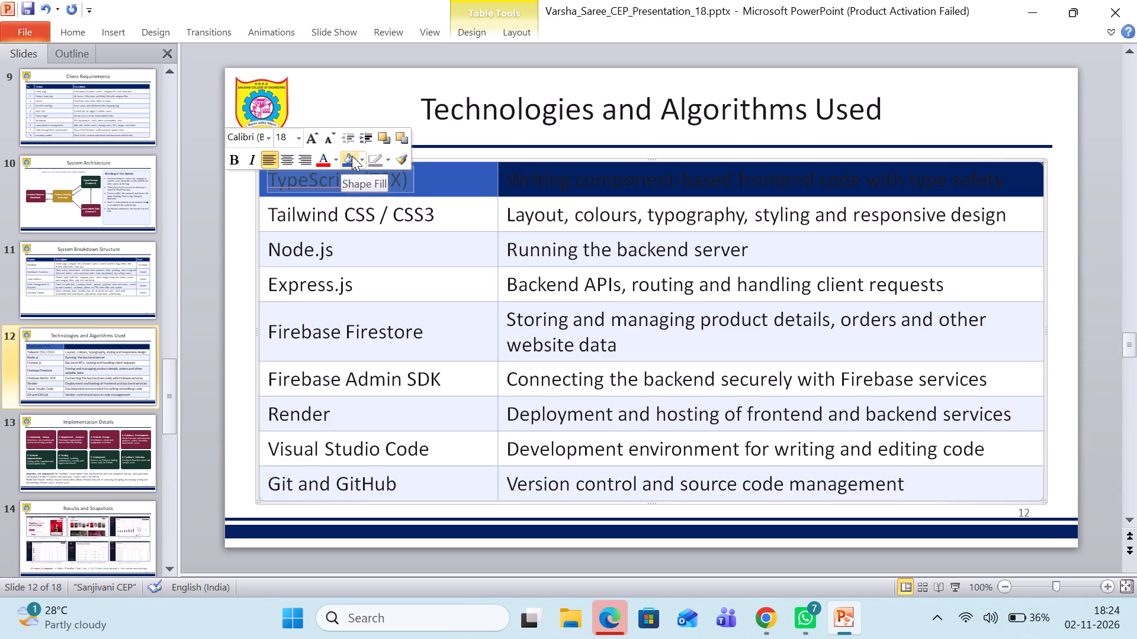
{"action": "left_click", "coordinate": [356, 153]}
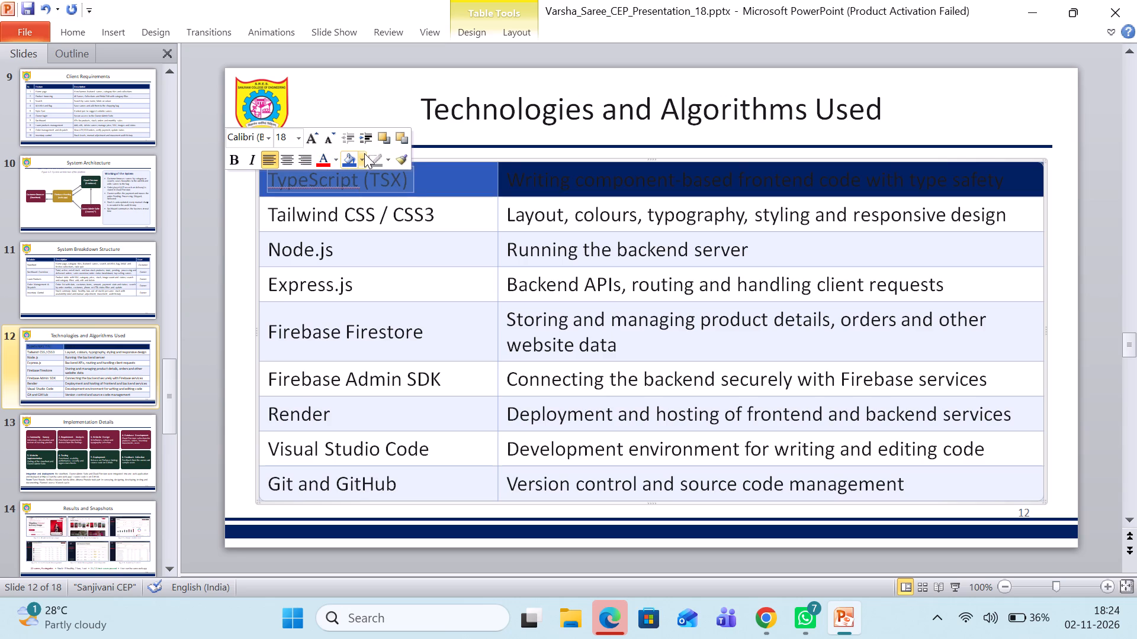
{"action": "left_click", "coordinate": [364, 153]}
{"action": "left_click", "coordinate": [402, 188]}
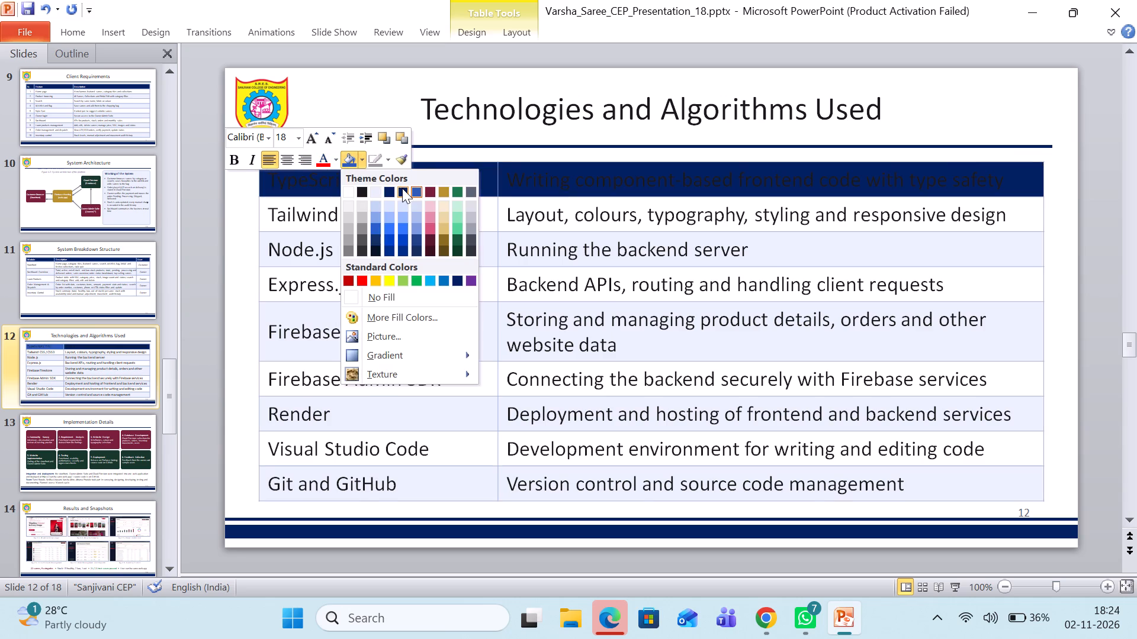
{"action": "left_click", "coordinate": [334, 157]}
{"action": "left_click", "coordinate": [324, 188]}
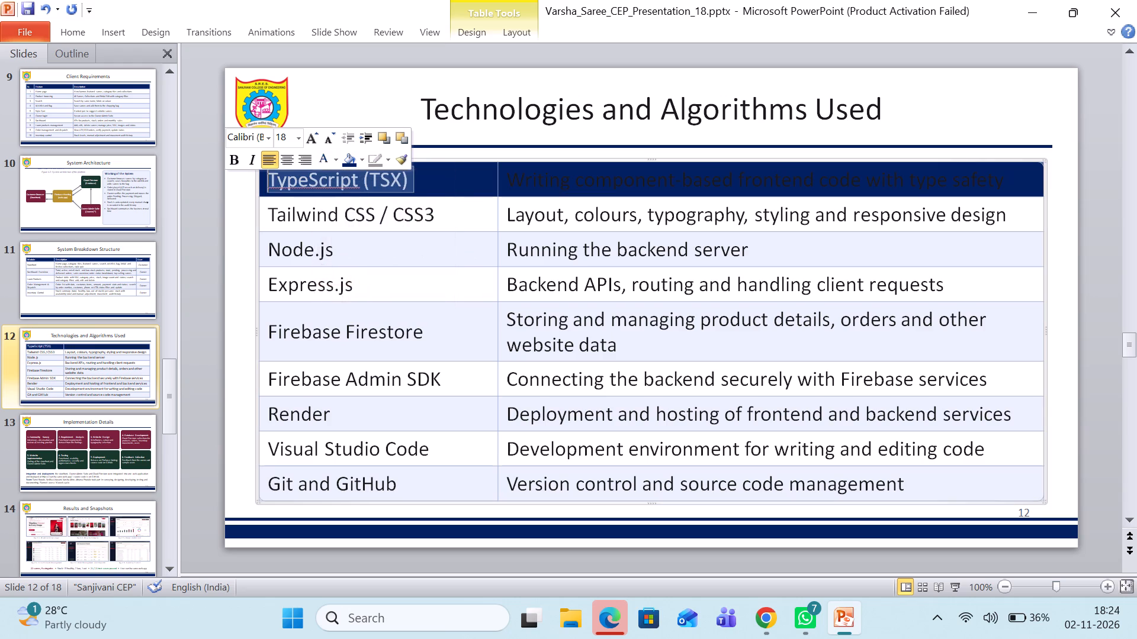
Change the font colour of "Writing component-based frontend code with type safety" in slide 12's first table row to white.
{"action": "left_click", "coordinate": [506, 185]}
{"action": "triple_click", "coordinate": [512, 180]}
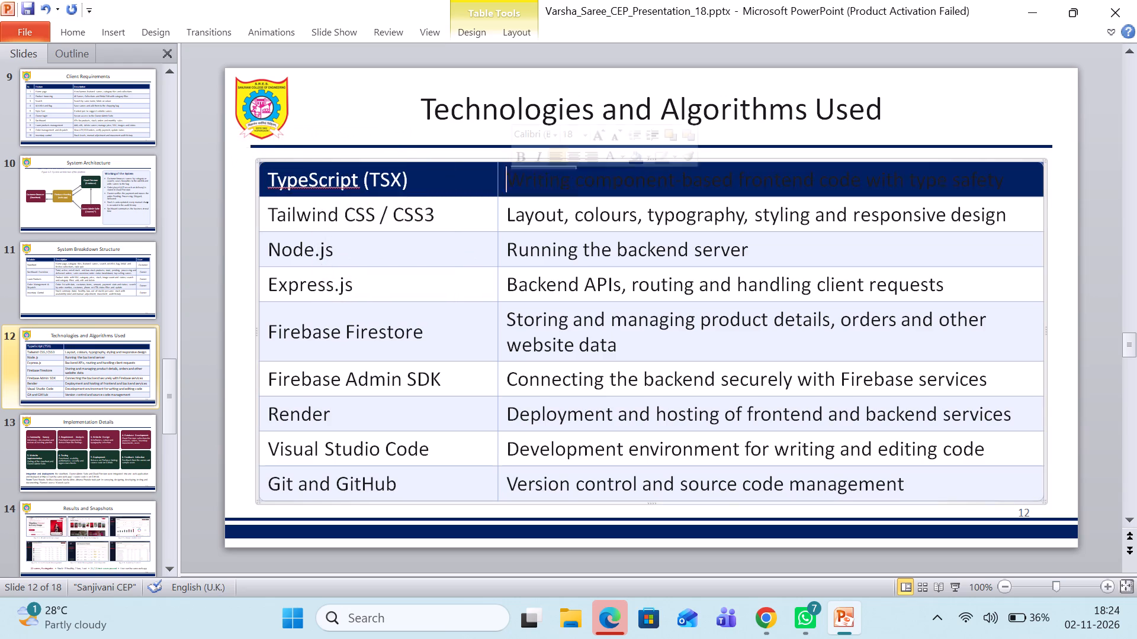
{"action": "left_click", "coordinate": [512, 180]}
{"action": "triple_click", "coordinate": [512, 180]}
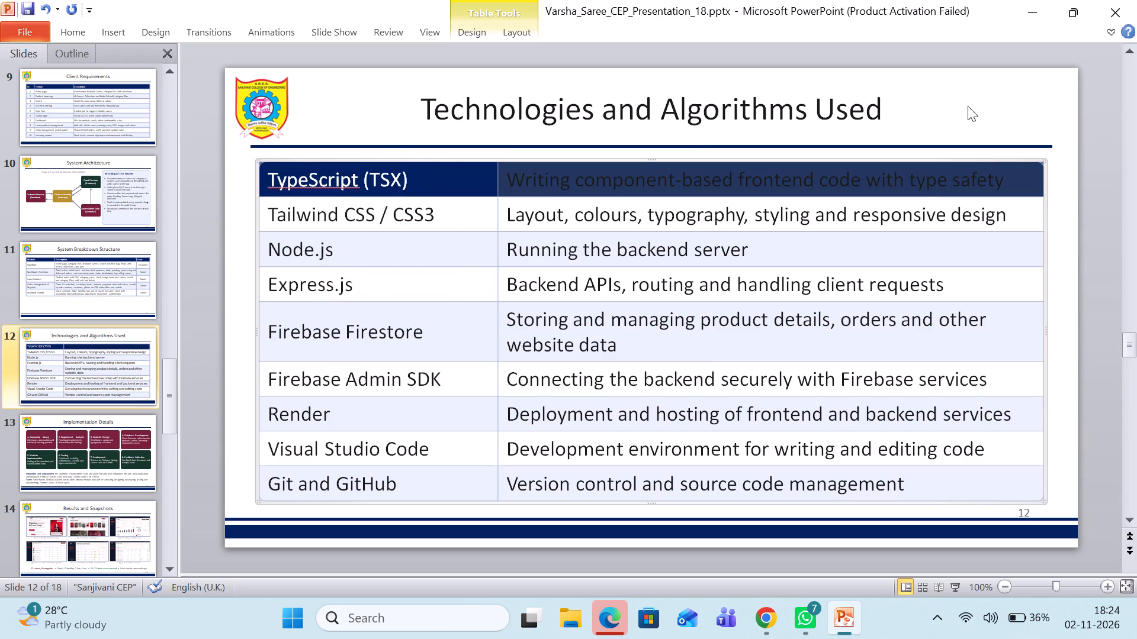
{"action": "left_click", "coordinate": [1000, 173]}
{"action": "left_click_drag", "start_coordinate": [1000, 173], "coordinate": [613, 181]}
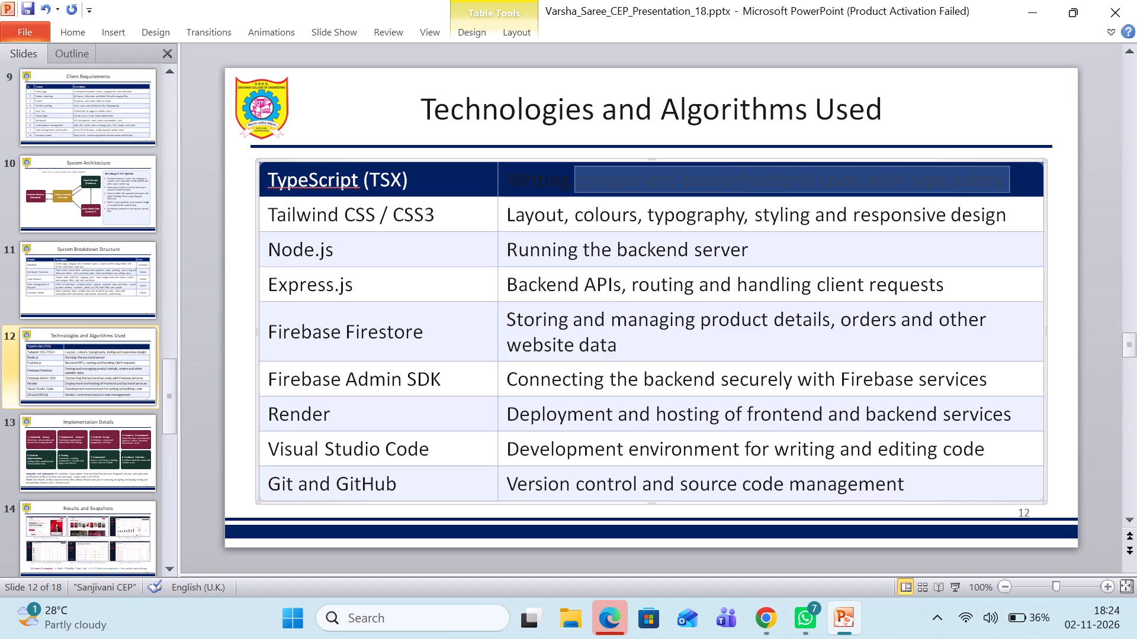
{"action": "left_click_drag", "start_coordinate": [613, 181], "coordinate": [503, 178]}
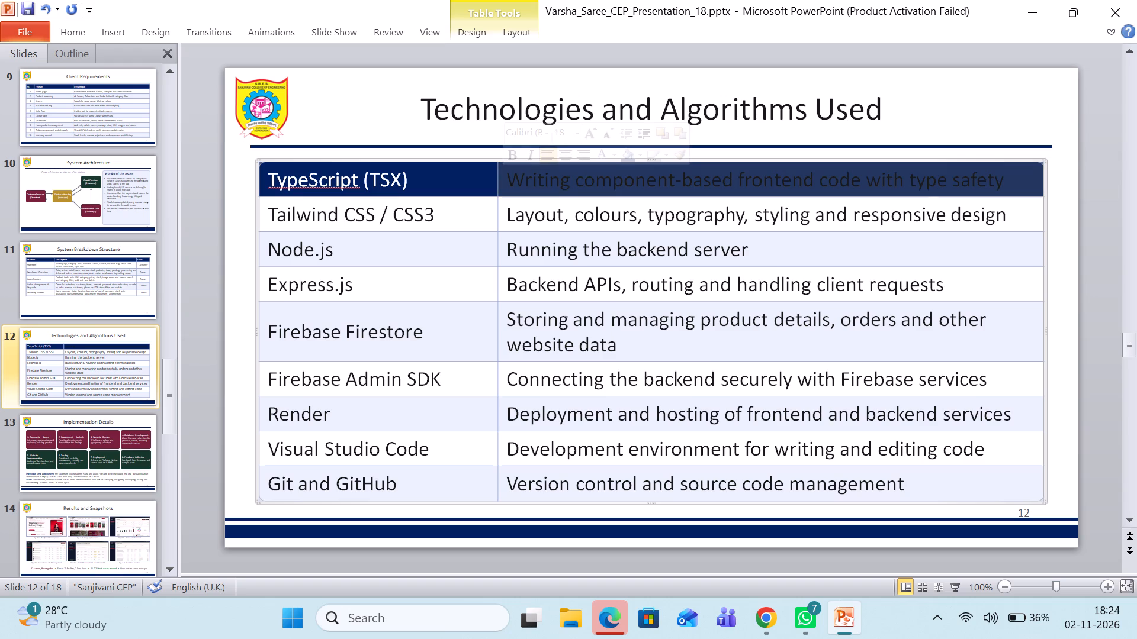
{"action": "double_click", "coordinate": [523, 179]}
{"action": "left_click_drag", "start_coordinate": [523, 179], "coordinate": [924, 169]}
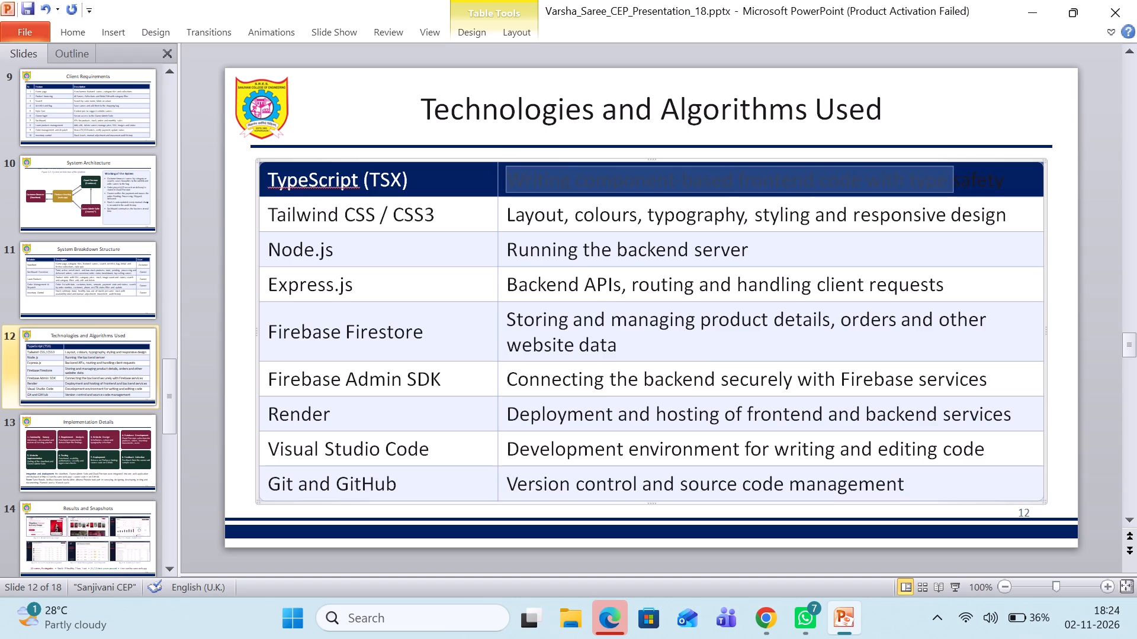
{"action": "left_click_drag", "start_coordinate": [924, 169], "coordinate": [999, 190]}
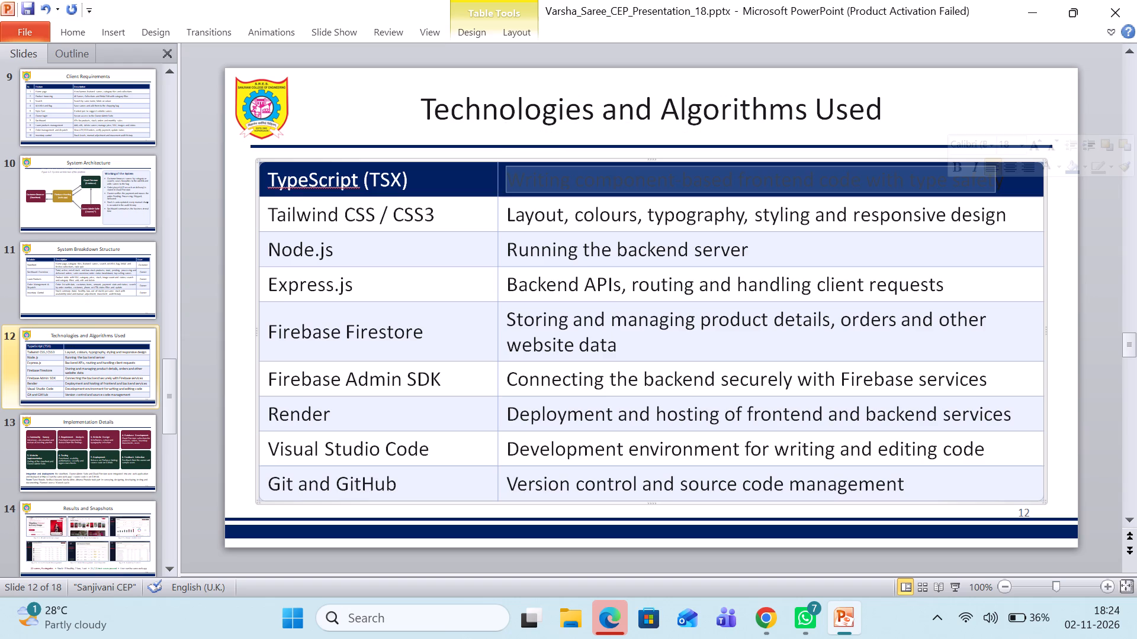
{"action": "left_click", "coordinate": [1019, 183]}
{"action": "left_click_drag", "start_coordinate": [1019, 183], "coordinate": [589, 189]}
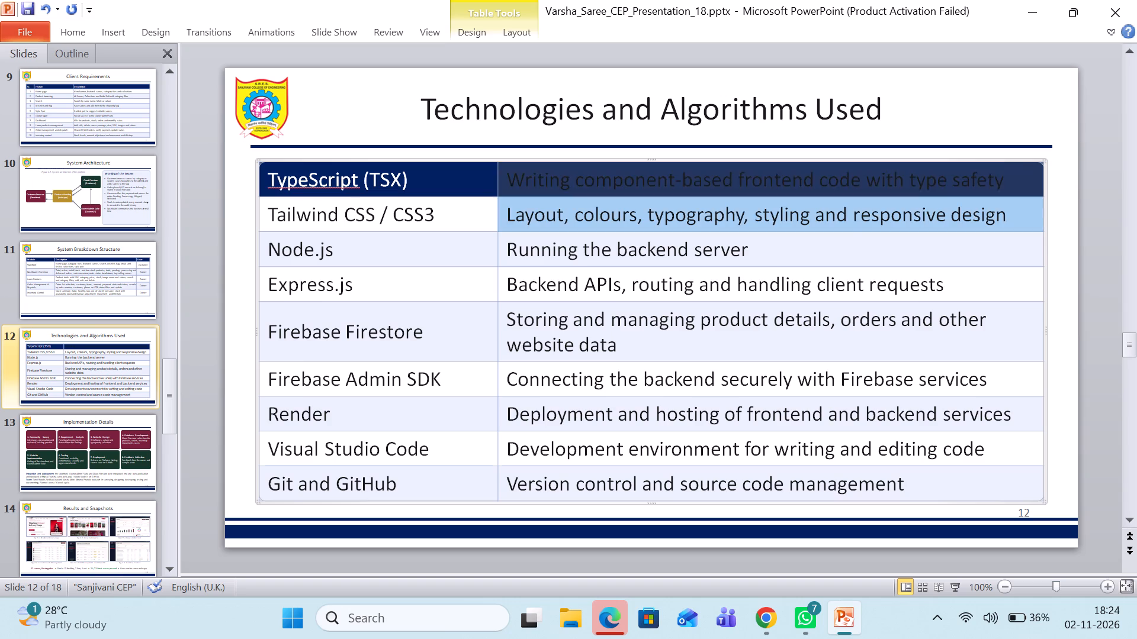
{"action": "left_click_drag", "start_coordinate": [589, 189], "coordinate": [520, 171]}
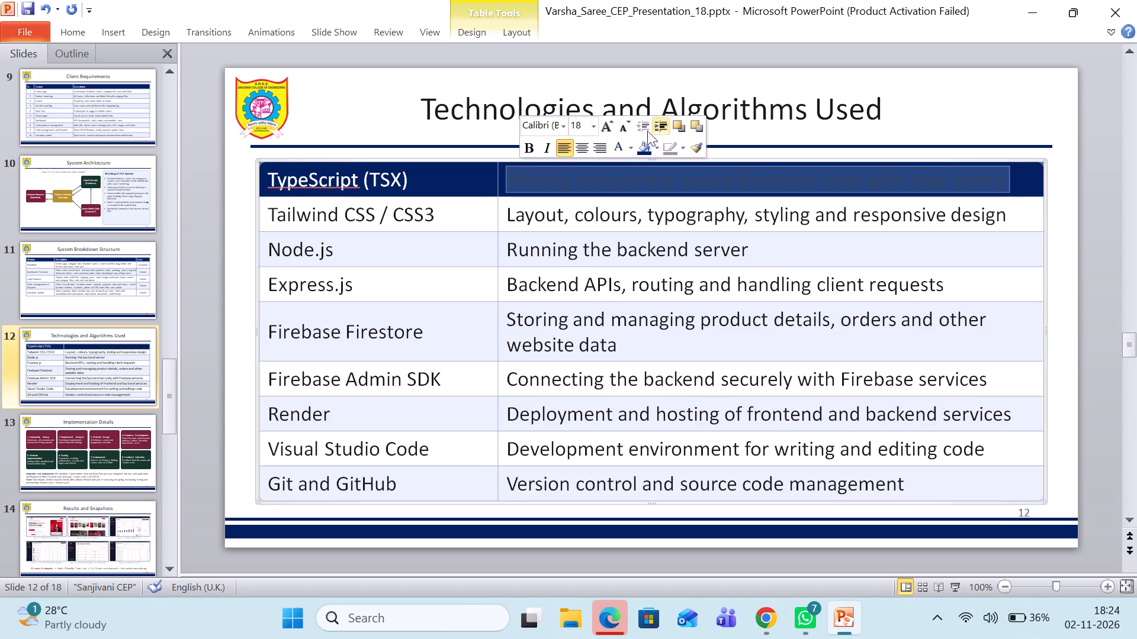
{"action": "left_click", "coordinate": [629, 151]}
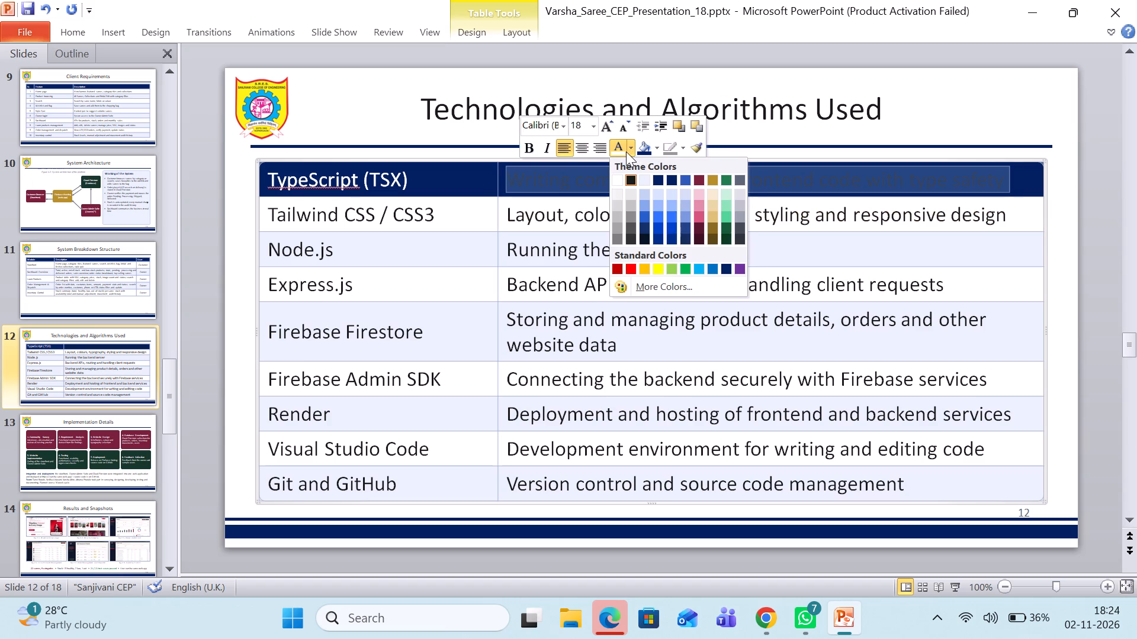
{"action": "left_click", "coordinate": [615, 151]}
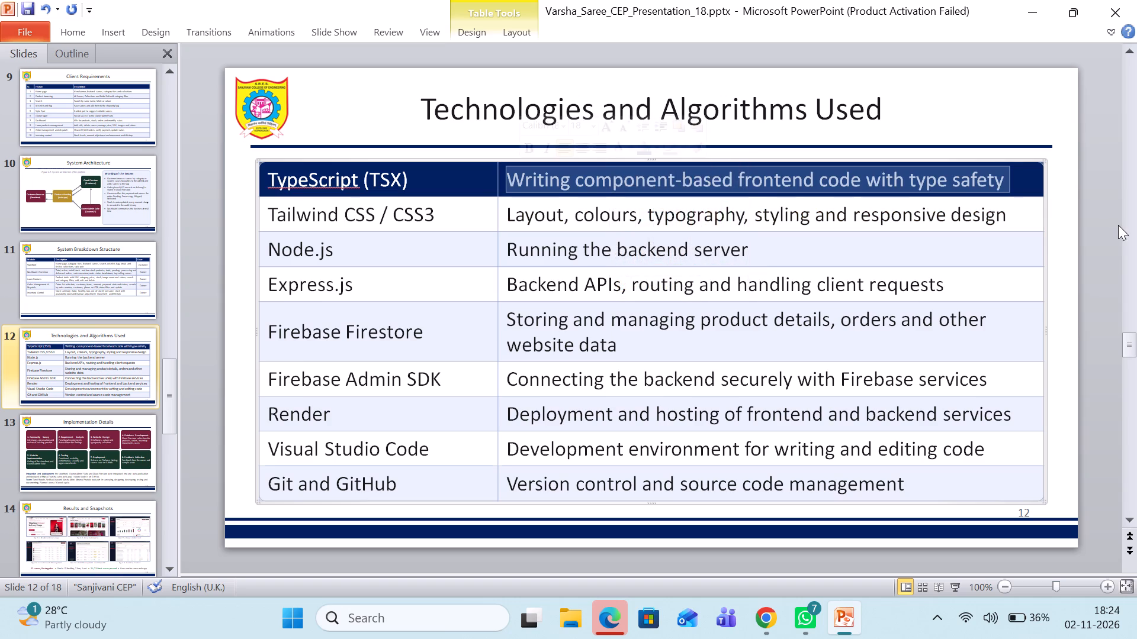
{"action": "left_click", "coordinate": [1119, 229]}
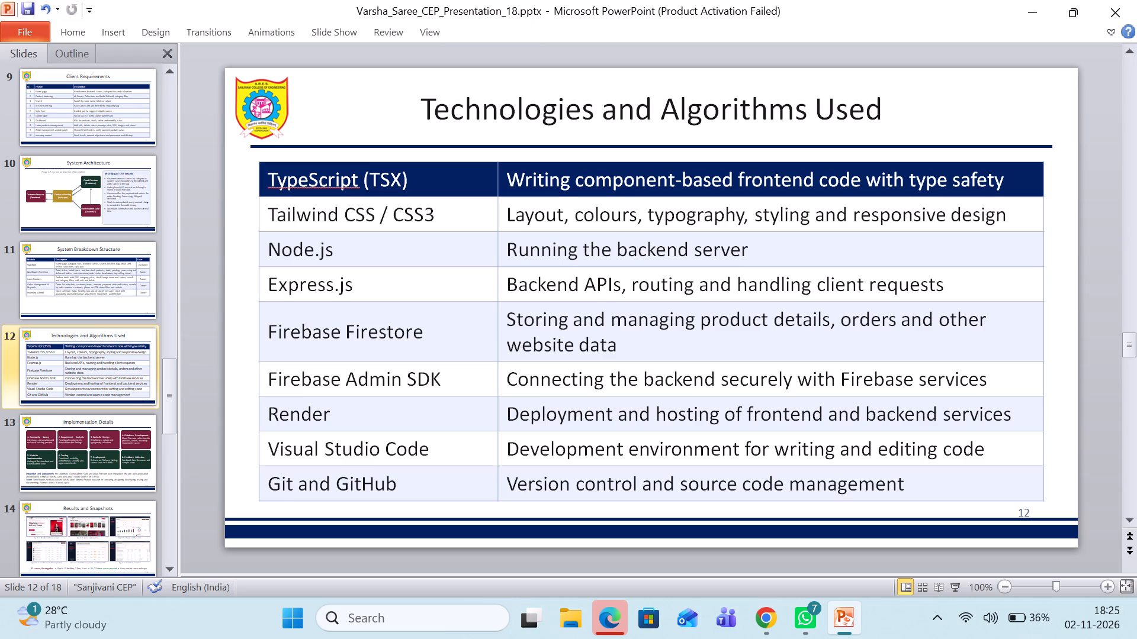
Examine the table text formatting on the System Breakdown Structure and Client Requirements slides, including the Storefront cell, and return to slide 12.
{"action": "left_click", "coordinate": [107, 225]}
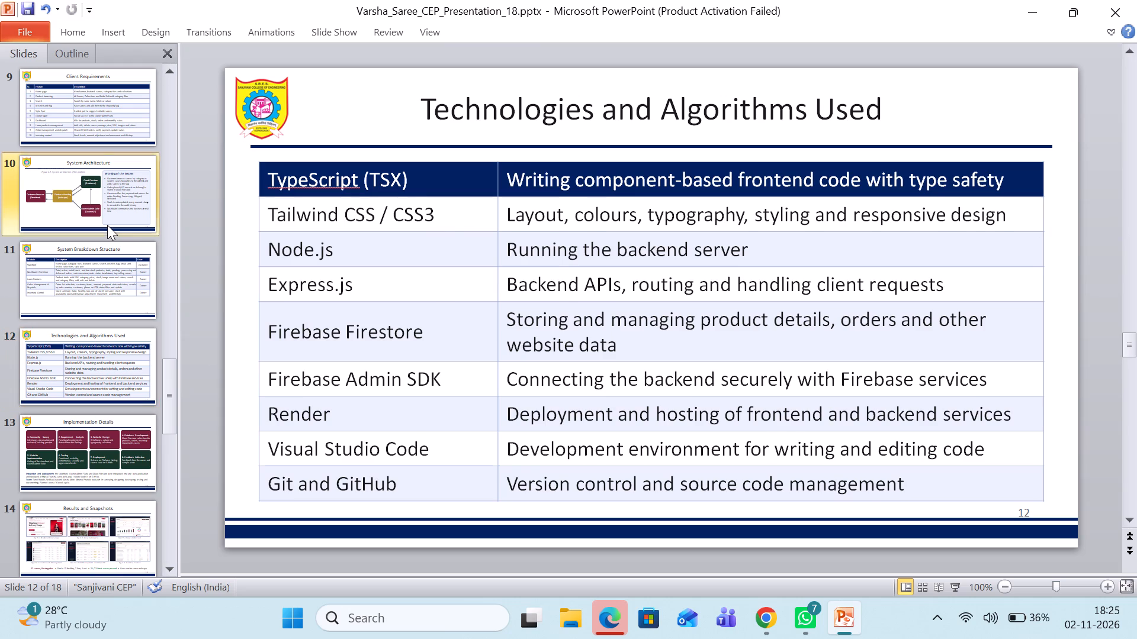
{"action": "left_click", "coordinate": [115, 264]}
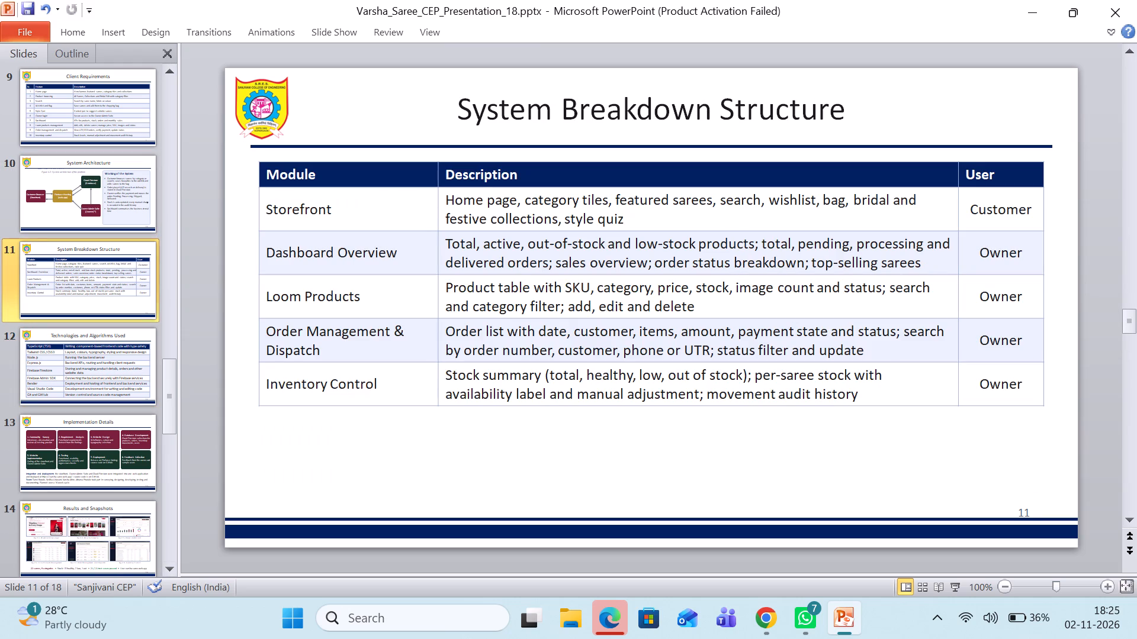
{"action": "double_click", "coordinate": [297, 206]}
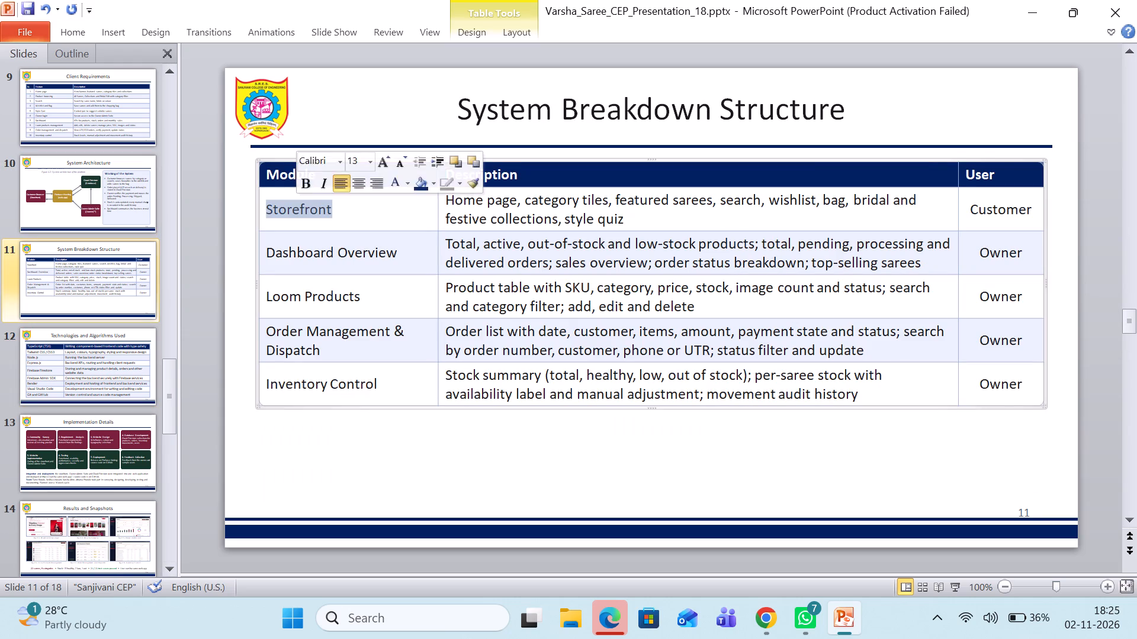
{"action": "left_click", "coordinate": [82, 148]}
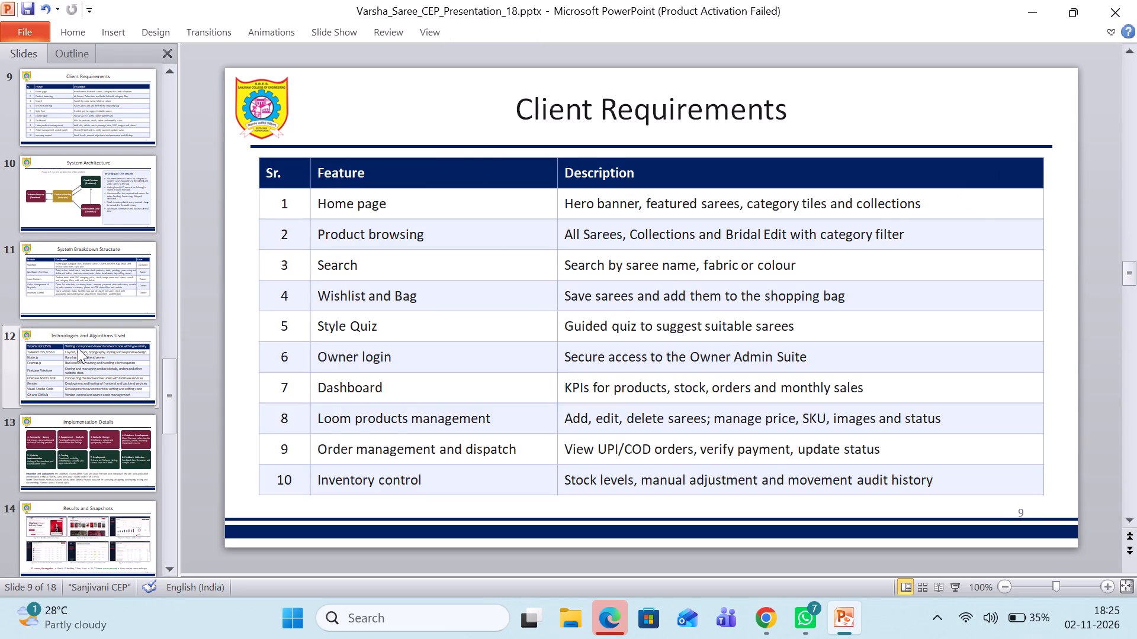
{"action": "left_click", "coordinate": [78, 348]}
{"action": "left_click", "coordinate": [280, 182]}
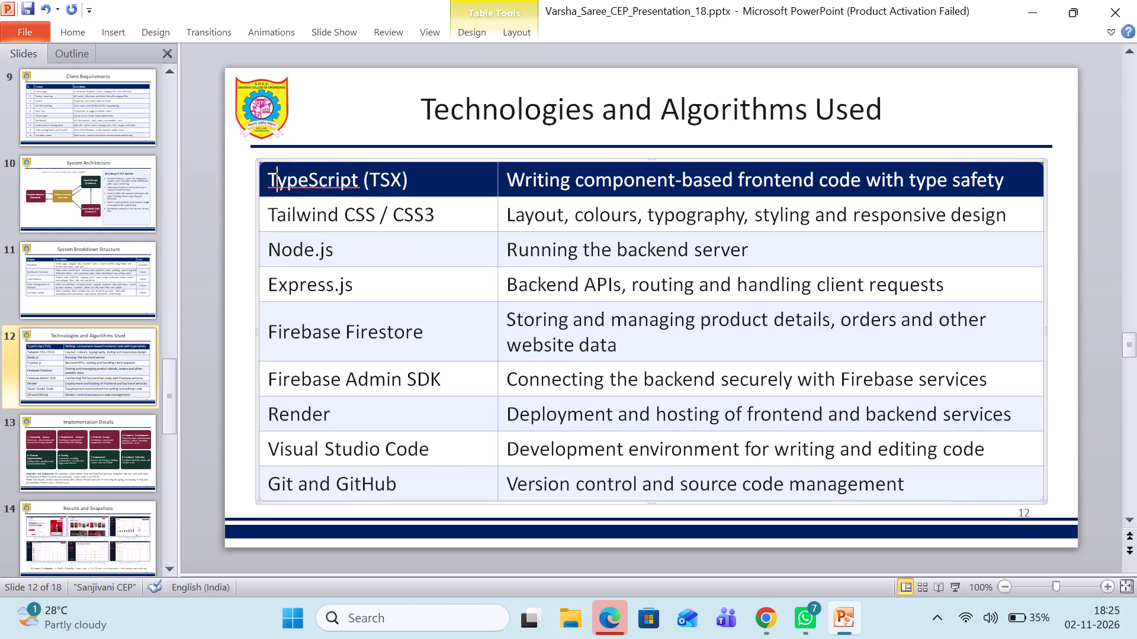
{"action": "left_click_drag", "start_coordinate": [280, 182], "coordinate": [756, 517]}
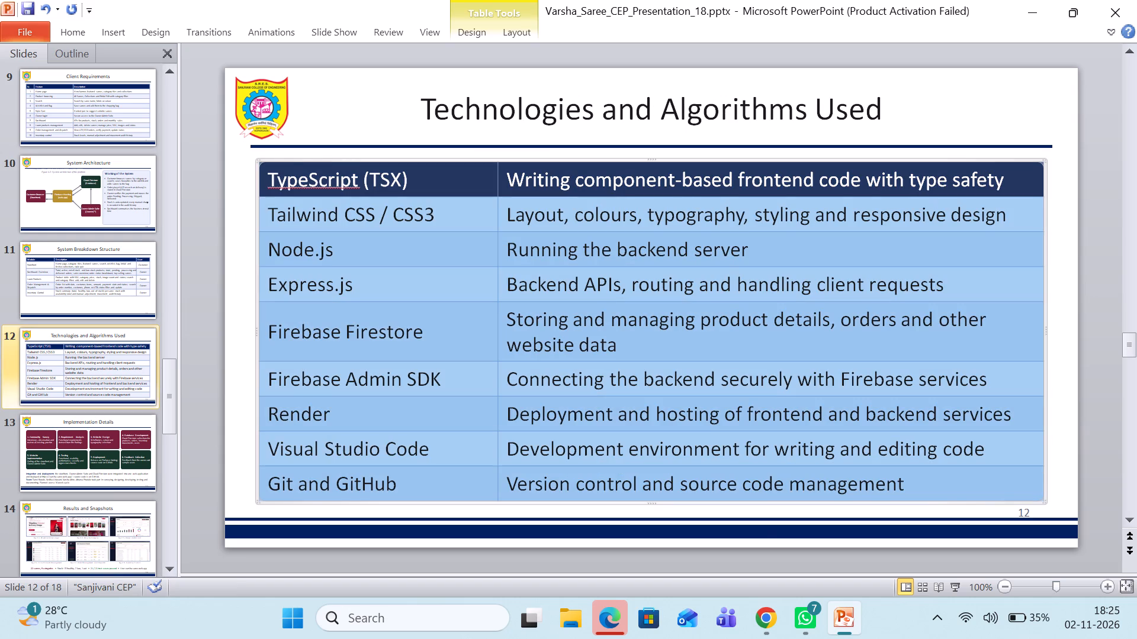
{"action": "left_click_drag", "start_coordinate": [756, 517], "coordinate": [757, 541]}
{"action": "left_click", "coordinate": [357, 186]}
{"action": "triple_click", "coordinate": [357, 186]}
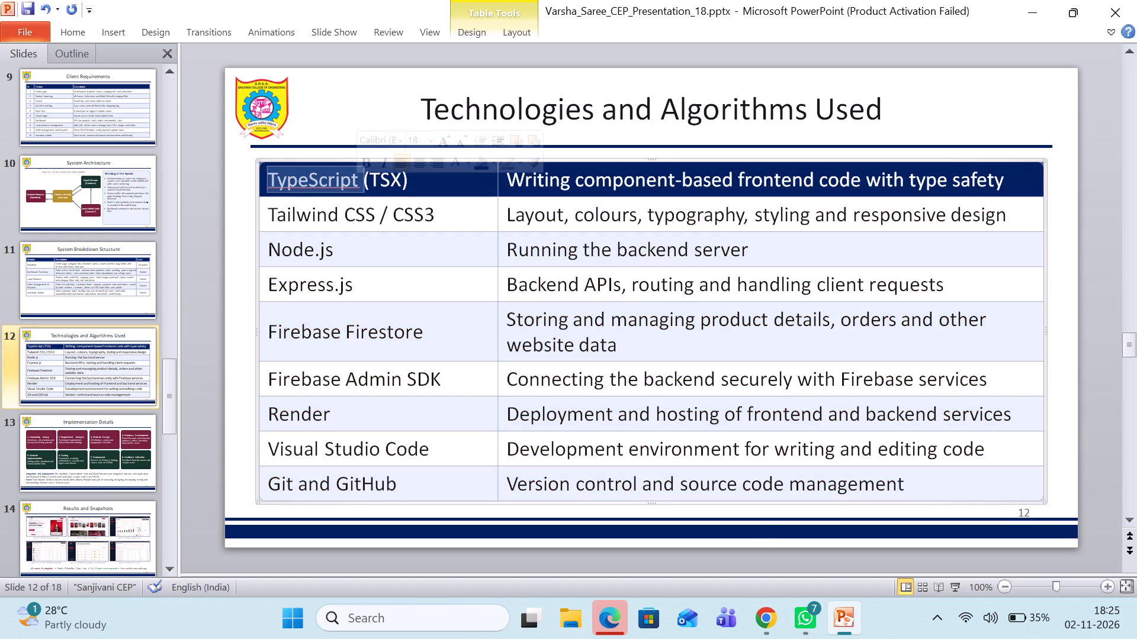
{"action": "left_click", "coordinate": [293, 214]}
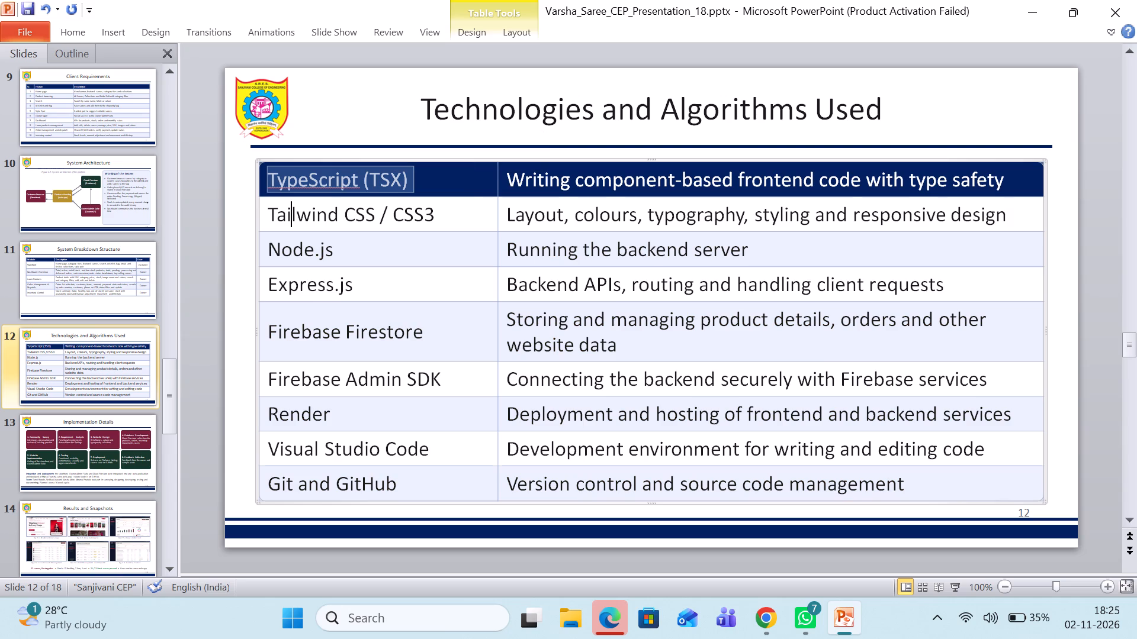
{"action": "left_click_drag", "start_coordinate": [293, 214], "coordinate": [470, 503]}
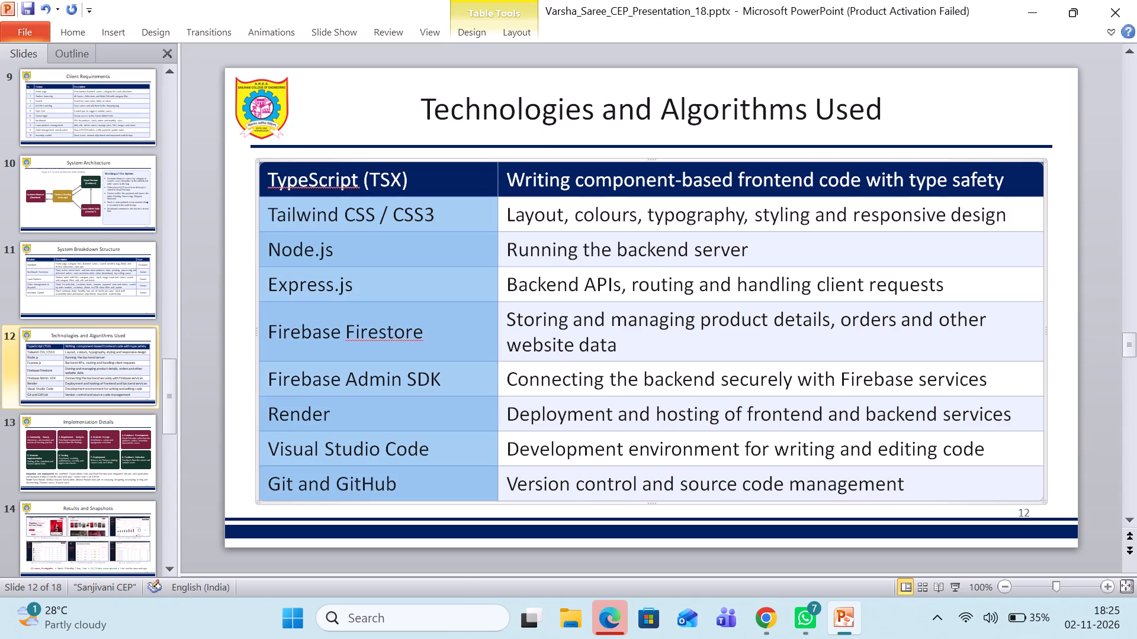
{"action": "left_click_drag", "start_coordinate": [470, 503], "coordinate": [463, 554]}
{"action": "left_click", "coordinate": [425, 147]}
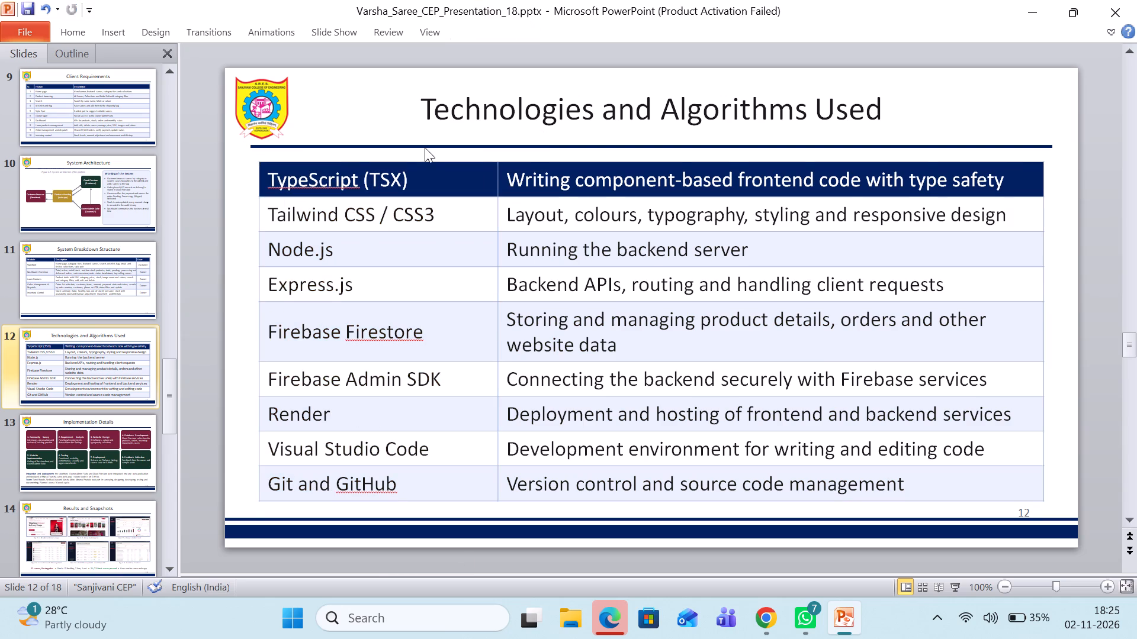
Set the font size of the Tailwind CSS / CSS3 text in slide 12's table to 14.
{"action": "triple_click", "coordinate": [297, 220]}
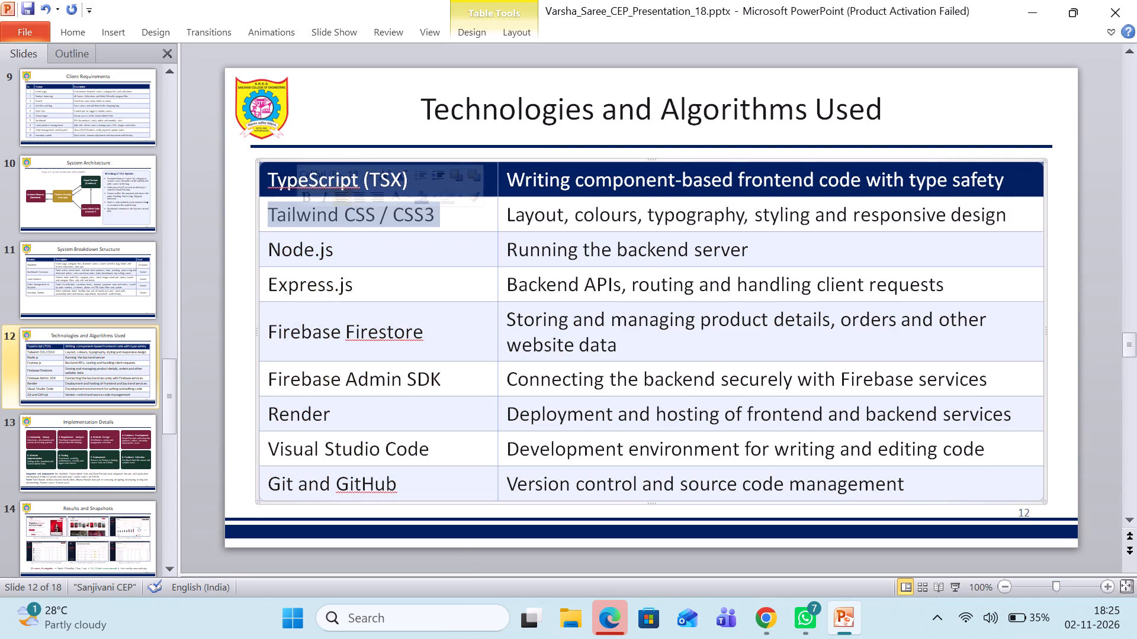
{"action": "left_click", "coordinate": [370, 174]}
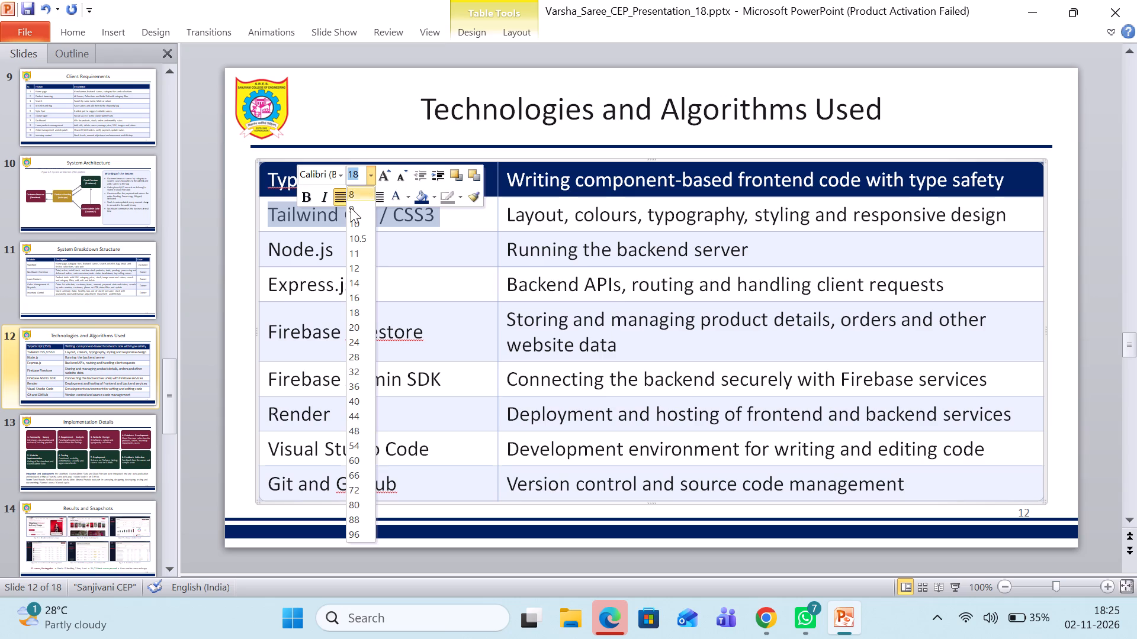
{"action": "left_click", "coordinate": [366, 280]}
Set the font size of the Node.js and Express.js texts in slide 12's table to 14.
{"action": "triple_click", "coordinate": [318, 237]}
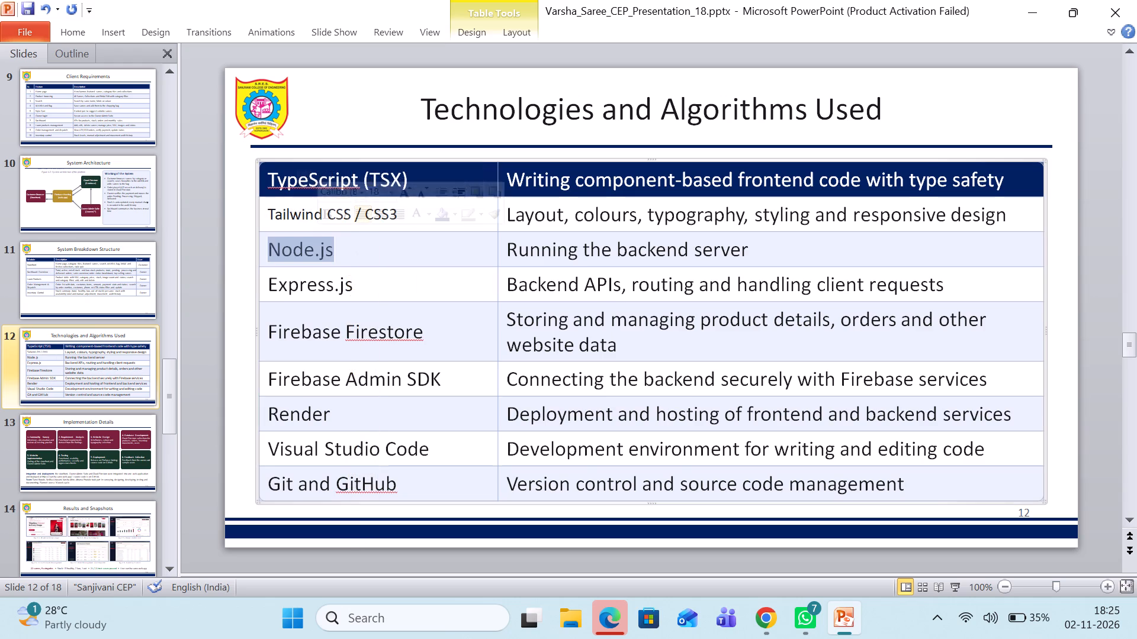
{"action": "left_click", "coordinate": [393, 195]}
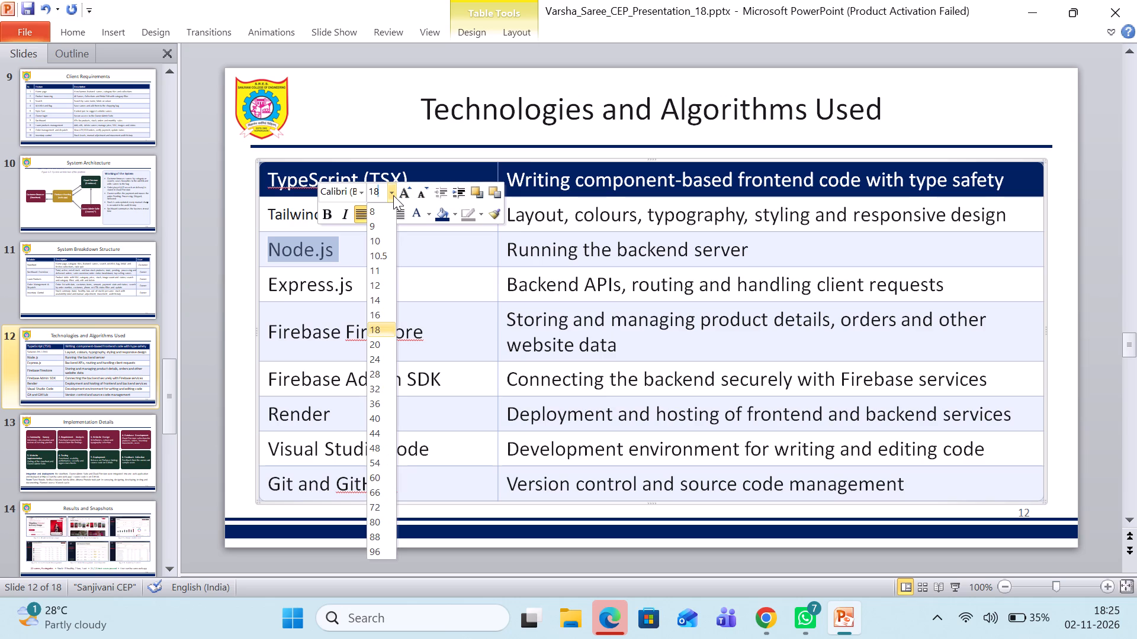
{"action": "left_click", "coordinate": [378, 299]}
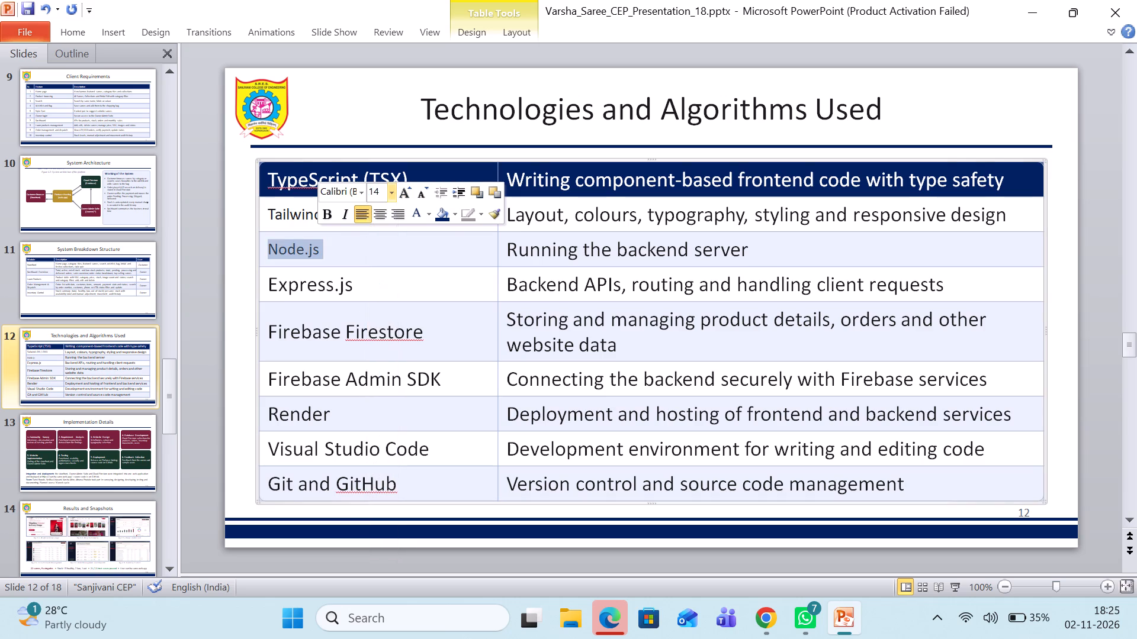
{"action": "triple_click", "coordinate": [318, 290]}
{"action": "left_click", "coordinate": [390, 236]}
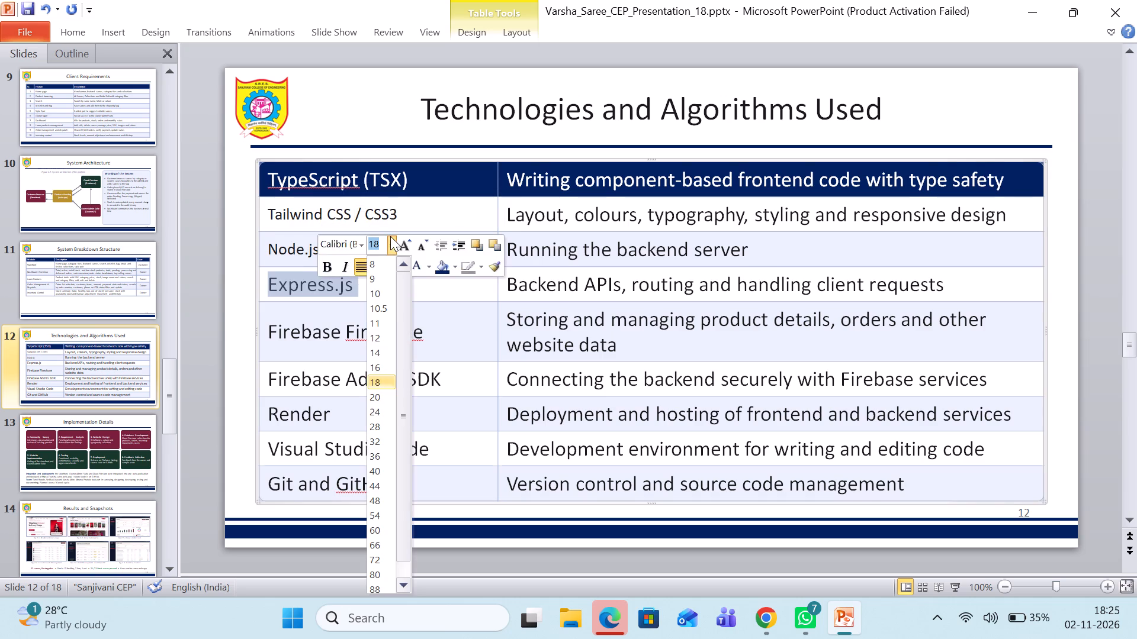
{"action": "left_click", "coordinate": [384, 351]}
Set the font size of the Firebase Firestore and Firebase Admin SDK texts in slide 12's table to 14.
{"action": "triple_click", "coordinate": [333, 343]}
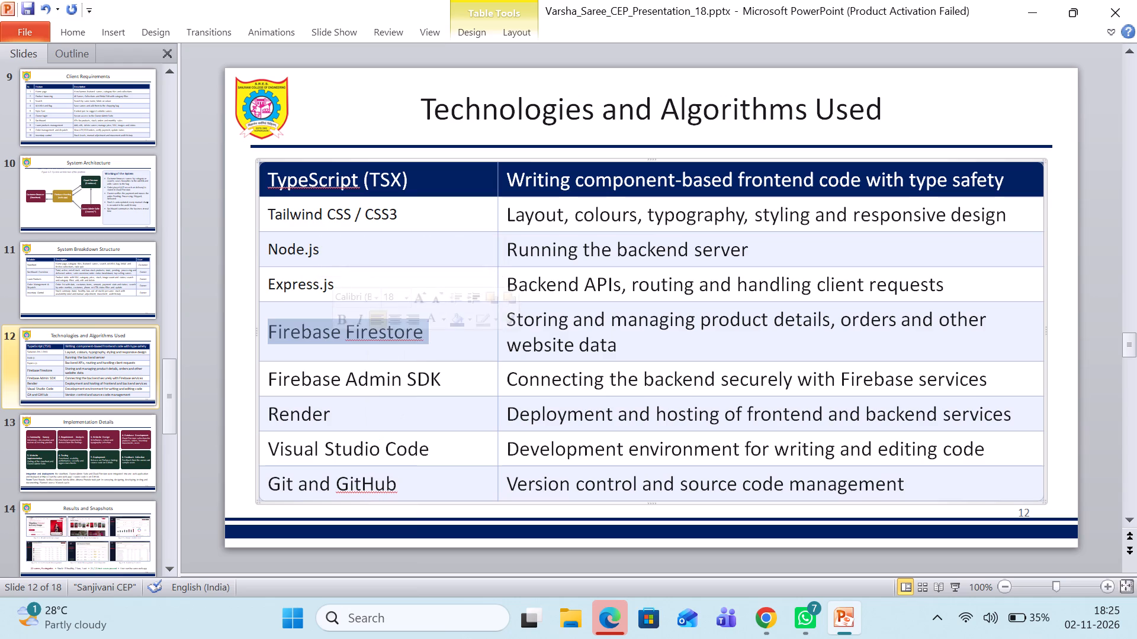
{"action": "left_click", "coordinate": [407, 295]}
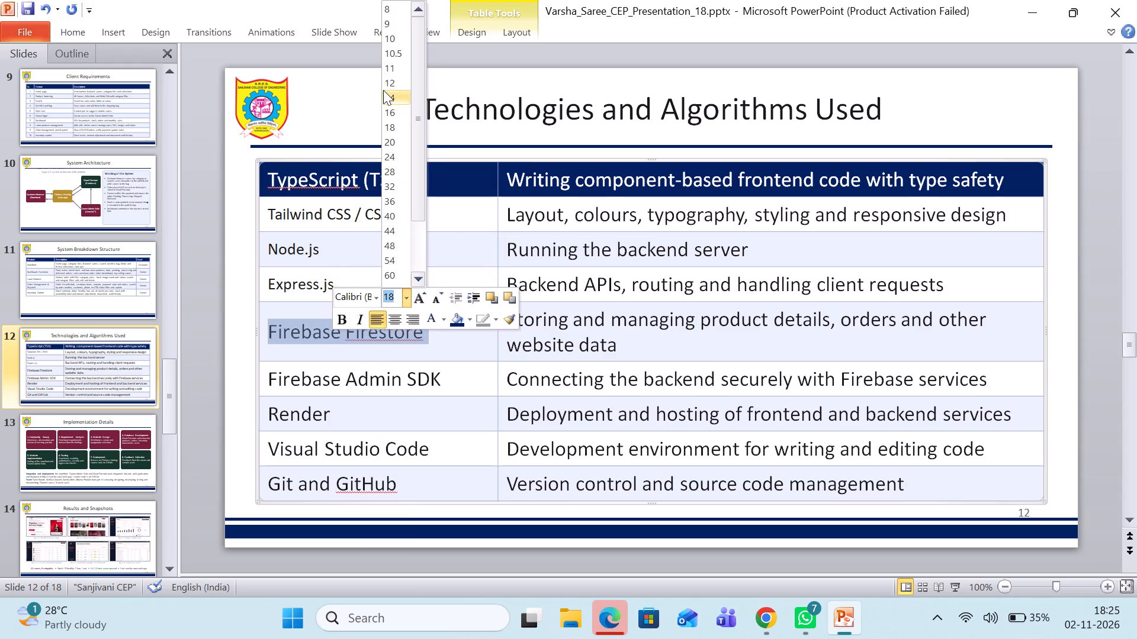
{"action": "left_click", "coordinate": [392, 96]}
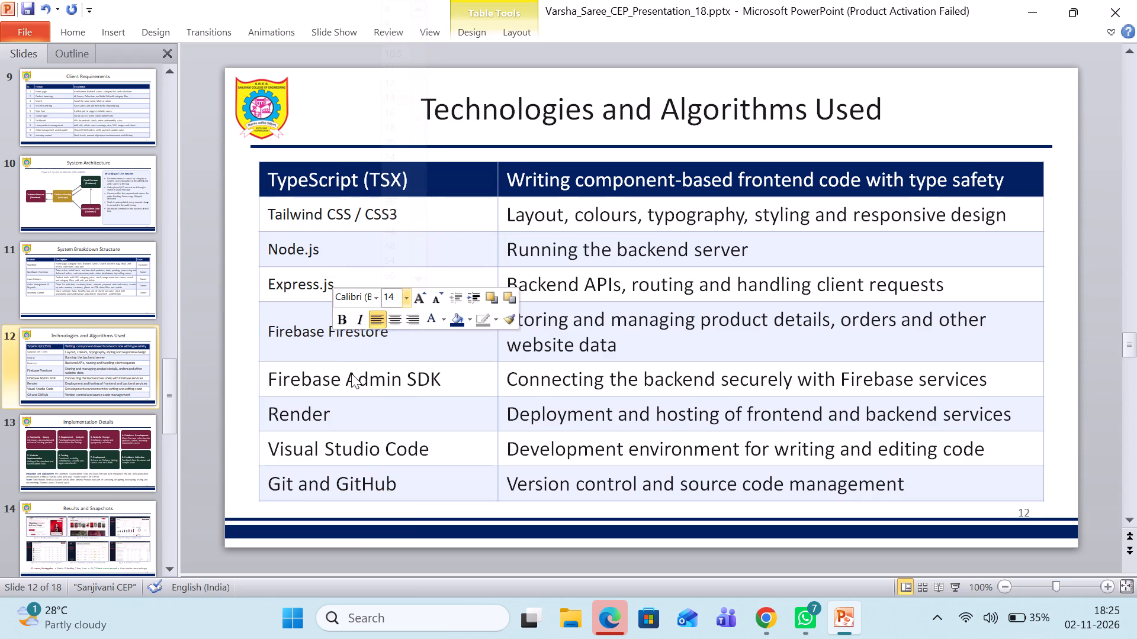
{"action": "triple_click", "coordinate": [351, 373]}
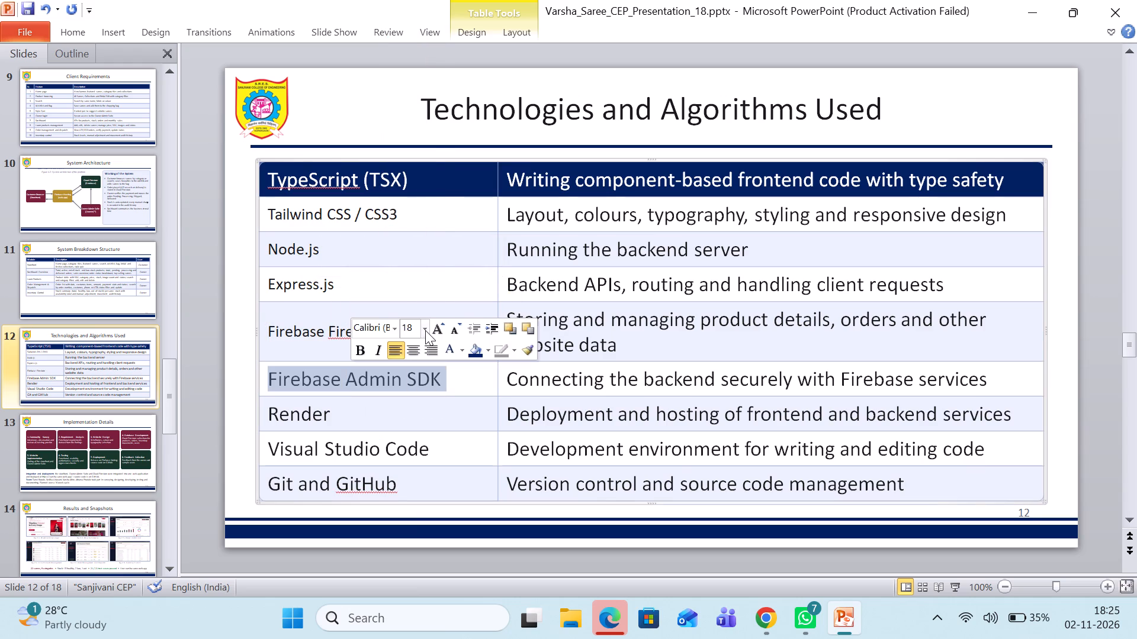
{"action": "left_click", "coordinate": [425, 330]}
{"action": "left_click", "coordinate": [409, 90]}
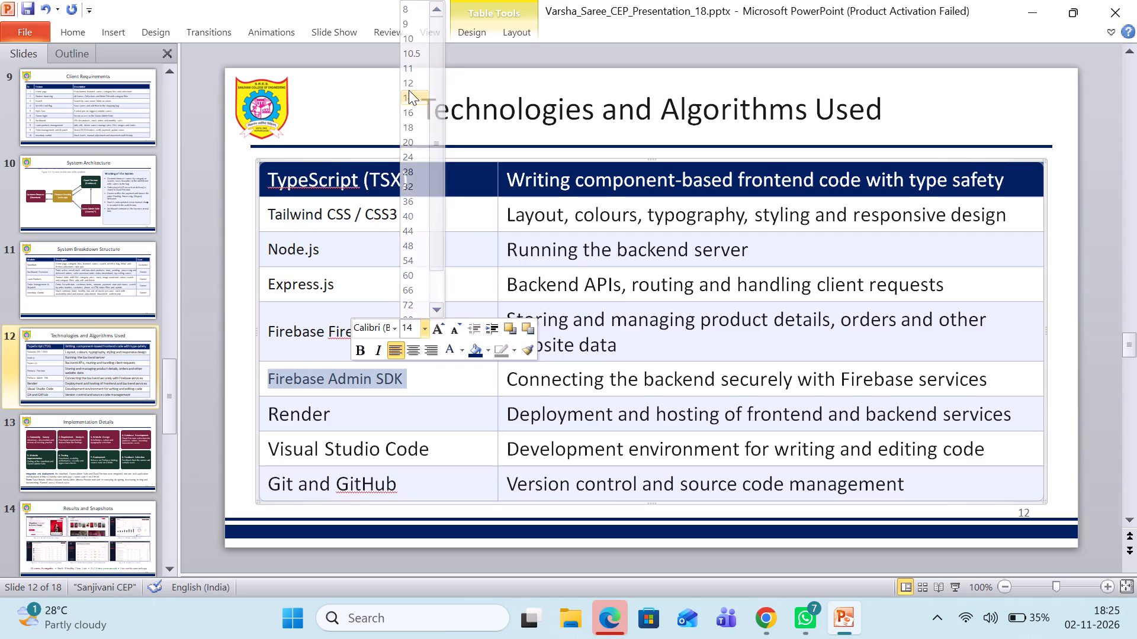
Set the font size of the Render, Visual Studio Code, and Git and GitHub texts in the table's first column to 14.
{"action": "triple_click", "coordinate": [336, 405]}
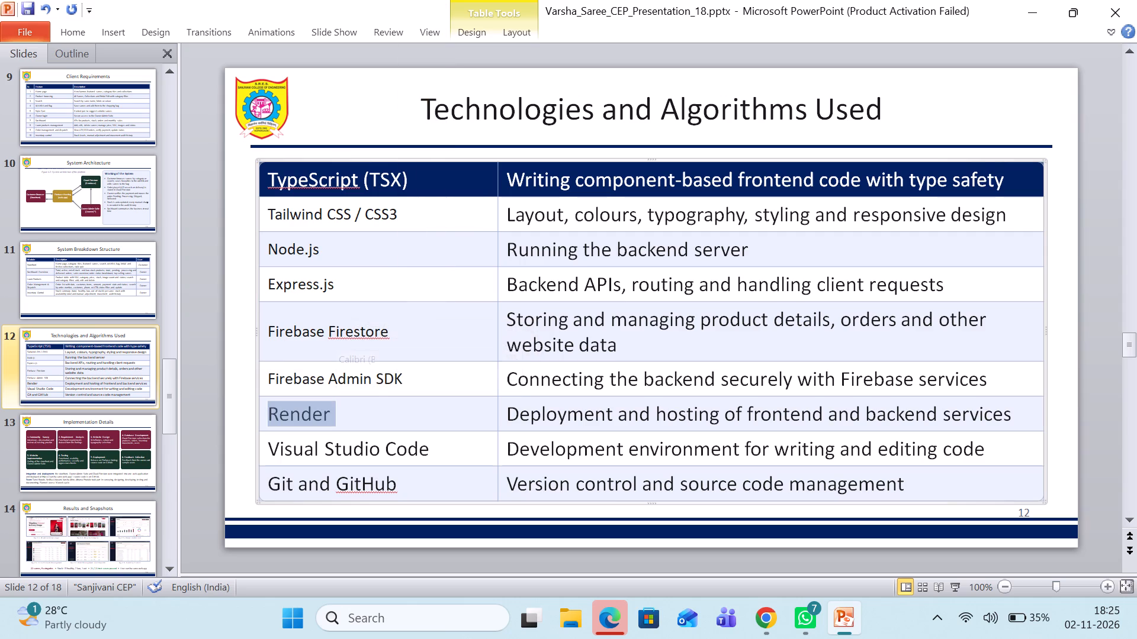
{"action": "left_click", "coordinate": [405, 364]}
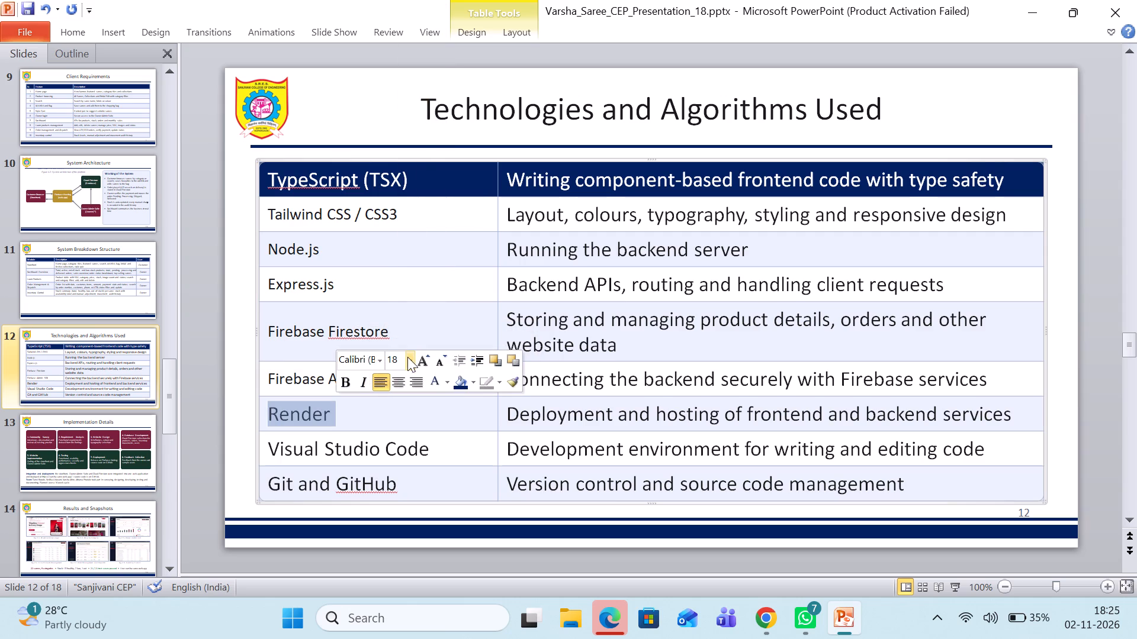
{"action": "left_click", "coordinate": [407, 359]}
{"action": "left_click", "coordinate": [397, 94]}
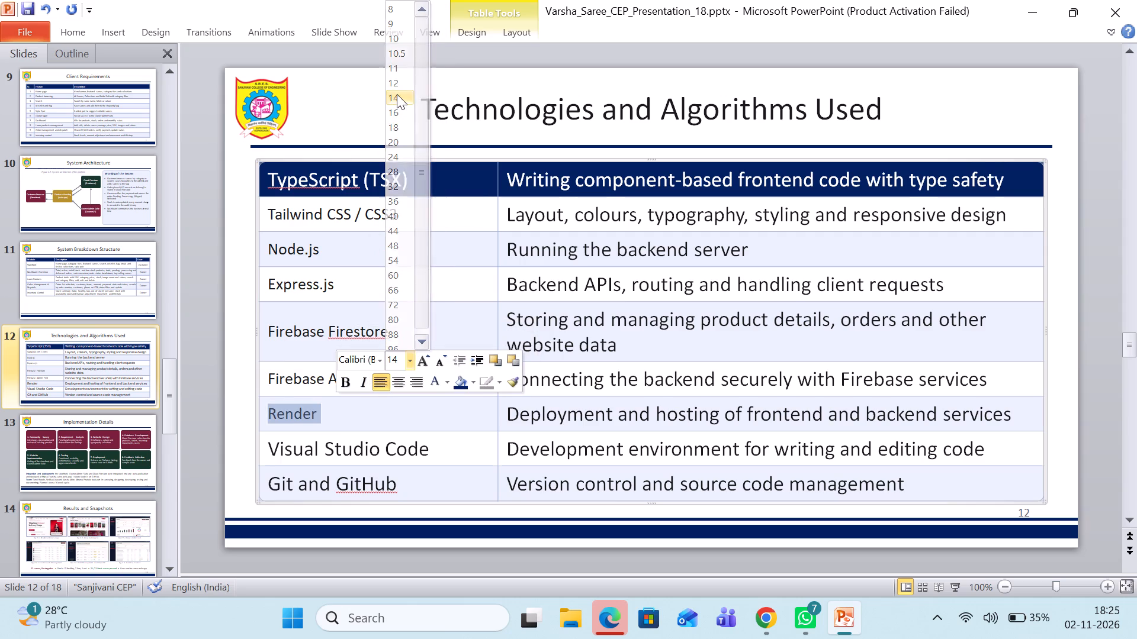
{"action": "triple_click", "coordinate": [353, 444]}
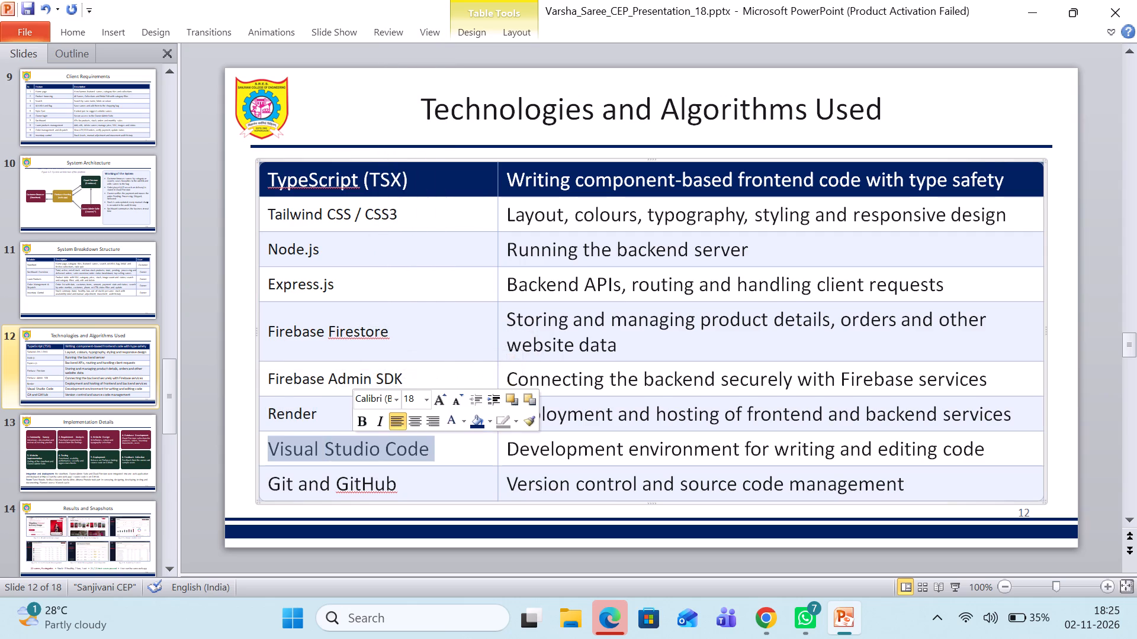
{"action": "left_click", "coordinate": [426, 401]}
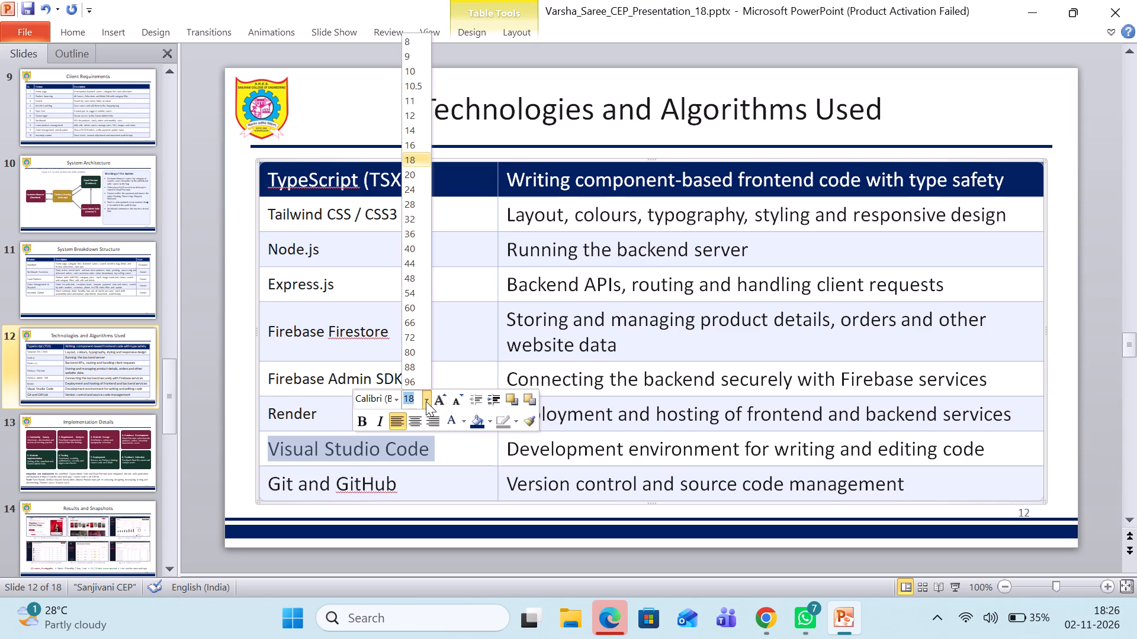
{"action": "left_click", "coordinate": [411, 128]}
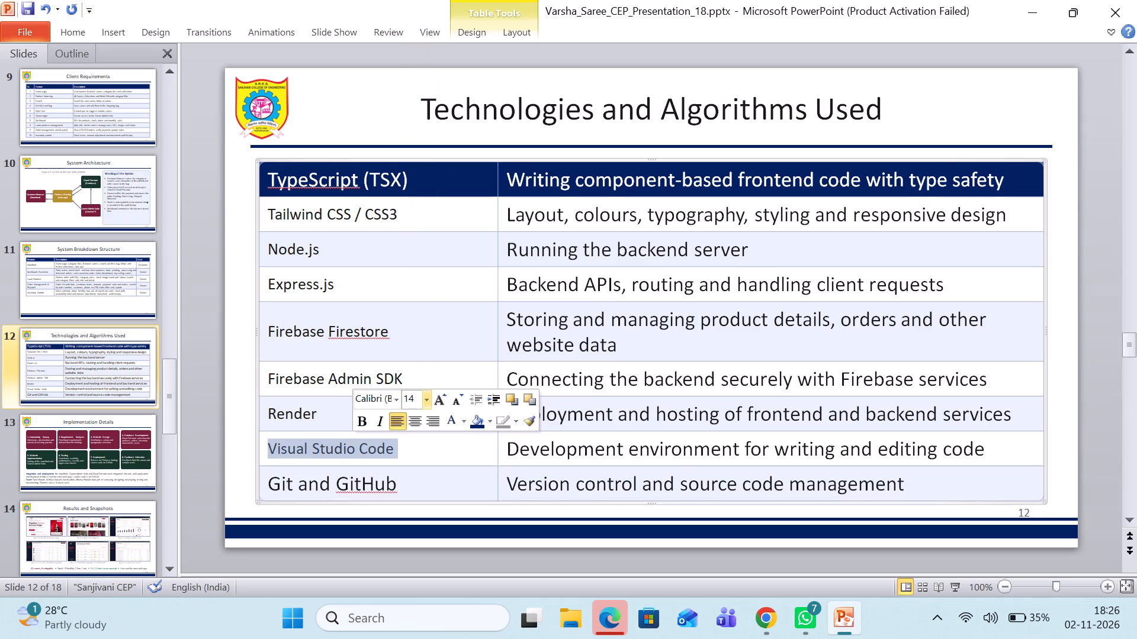
{"action": "triple_click", "coordinate": [360, 475]}
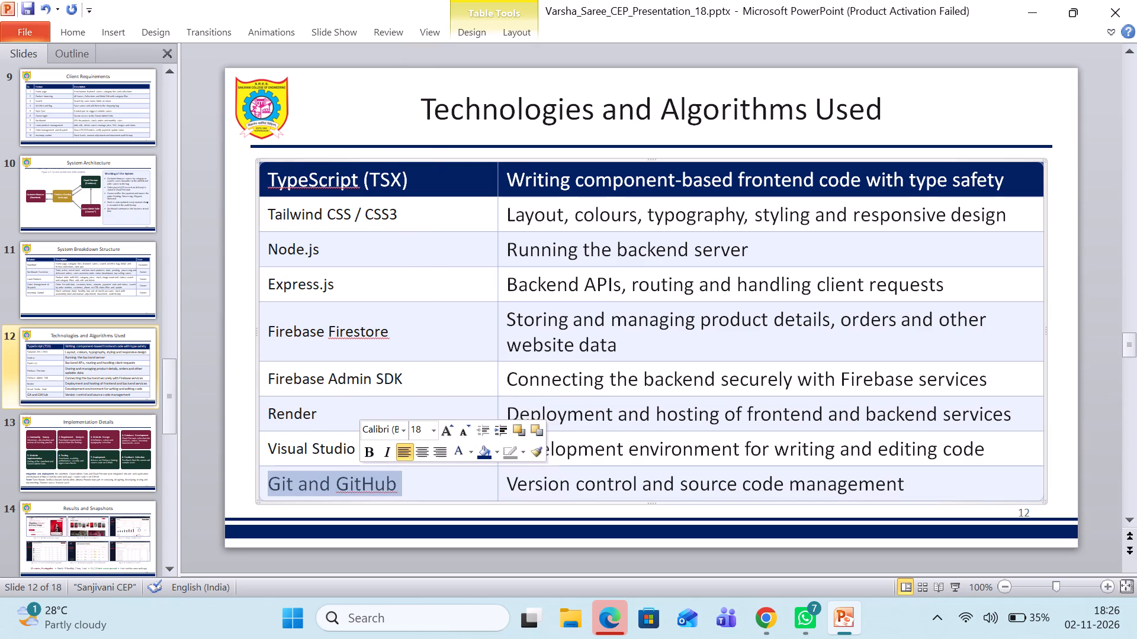
{"action": "left_click", "coordinate": [432, 435]}
{"action": "left_click", "coordinate": [420, 166]}
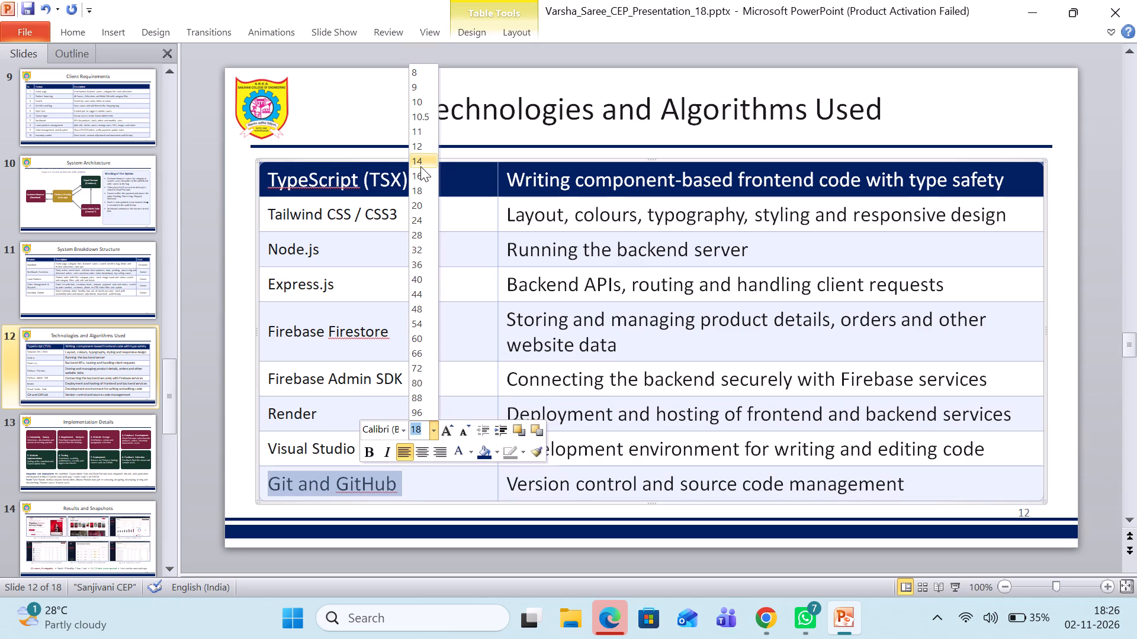
Set the font size of "Layout, colours, typography, styling and responsive design" in the Tailwind CSS / CSS3 row to 14.
{"action": "triple_click", "coordinate": [608, 214]}
{"action": "left_click", "coordinate": [608, 214]}
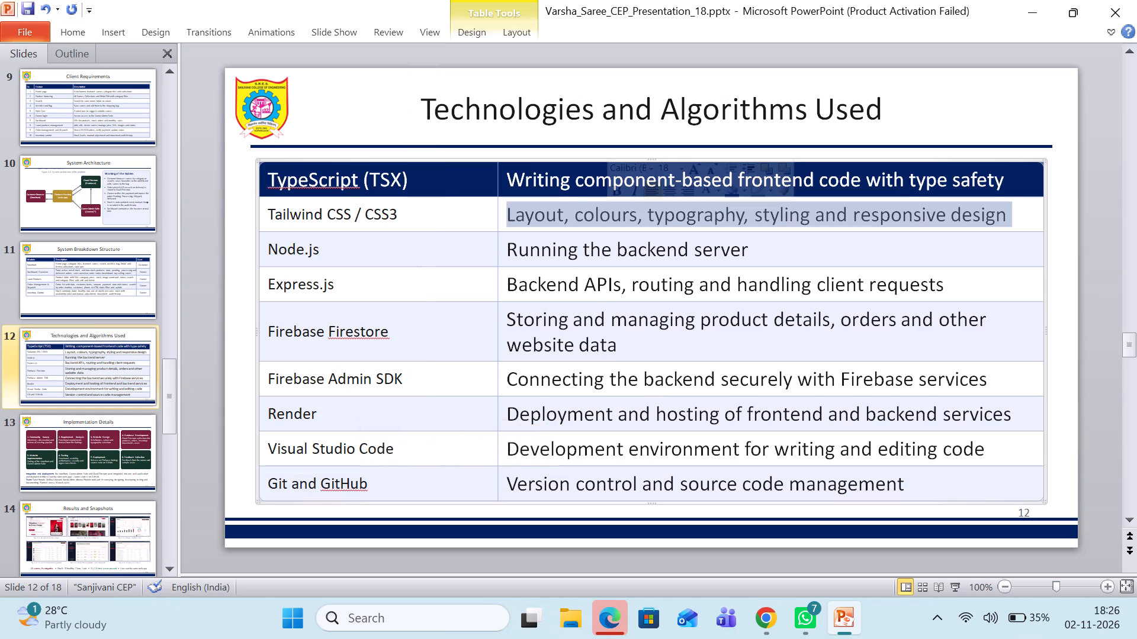
{"action": "double_click", "coordinate": [608, 214]}
{"action": "left_click", "coordinate": [608, 214]}
{"action": "left_click", "coordinate": [608, 214]}
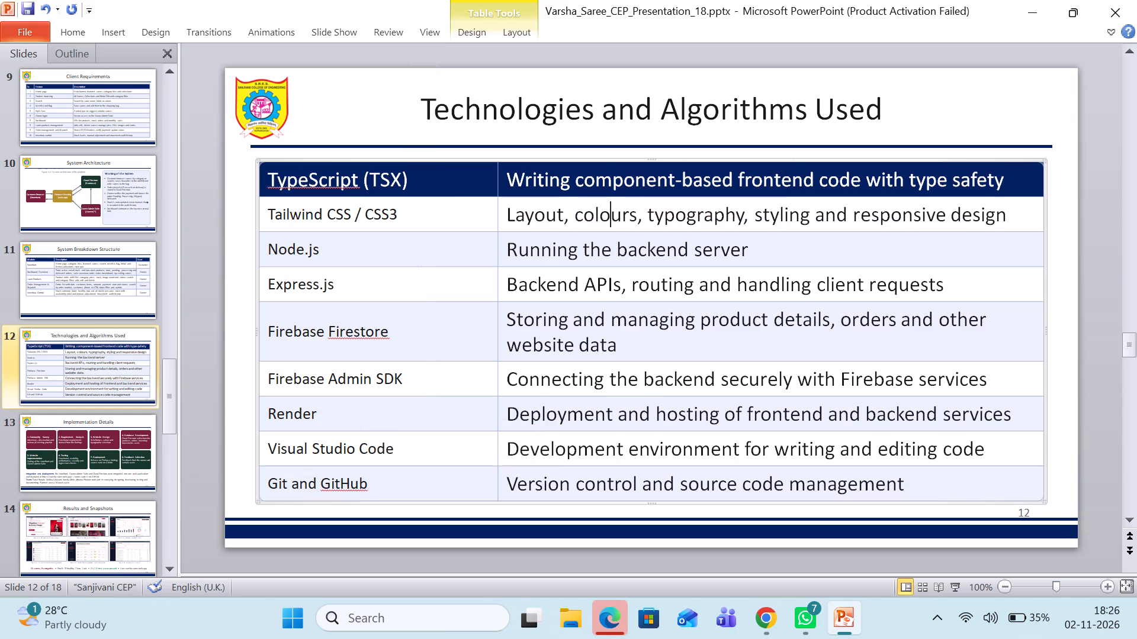
{"action": "double_click", "coordinate": [608, 214]}
{"action": "left_click", "coordinate": [685, 173]}
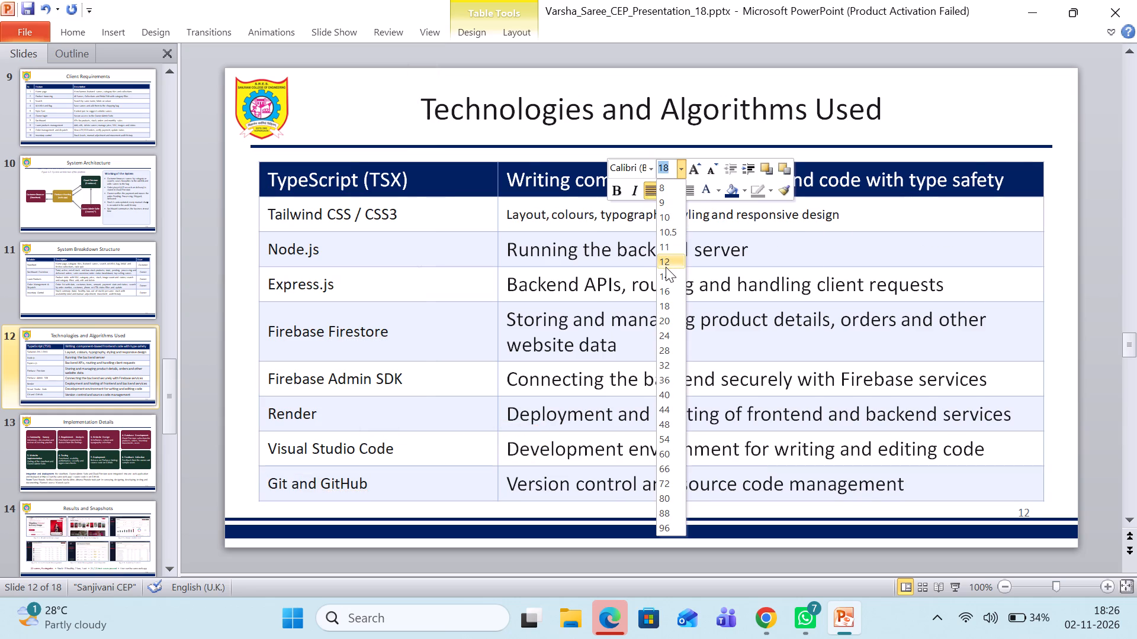
{"action": "left_click", "coordinate": [667, 273]}
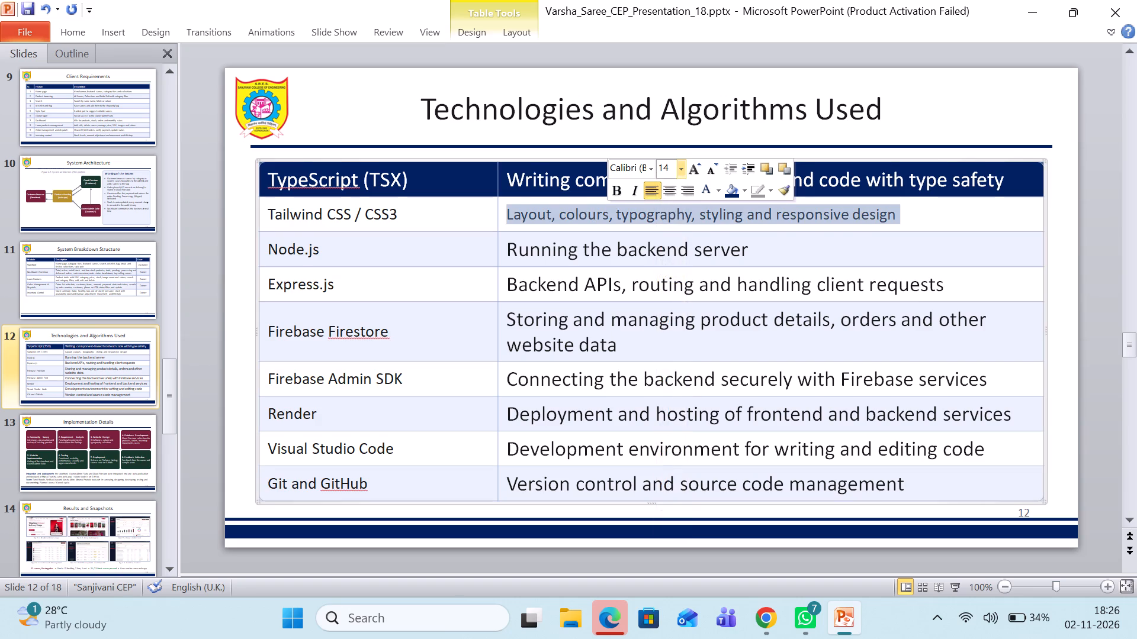
Set the font size of "Running the backend server" in the Node.js row to 14.
{"action": "double_click", "coordinate": [533, 253]}
{"action": "double_click", "coordinate": [533, 253]}
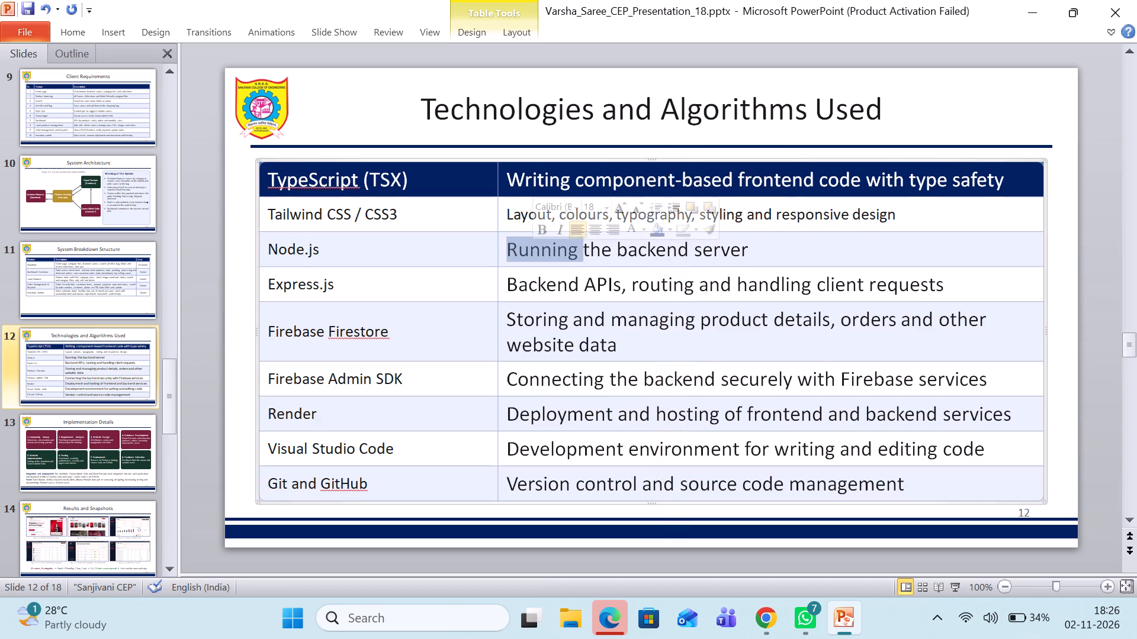
{"action": "left_click_drag", "start_coordinate": [758, 246], "coordinate": [557, 309]}
{"action": "triple_click", "coordinate": [566, 253]}
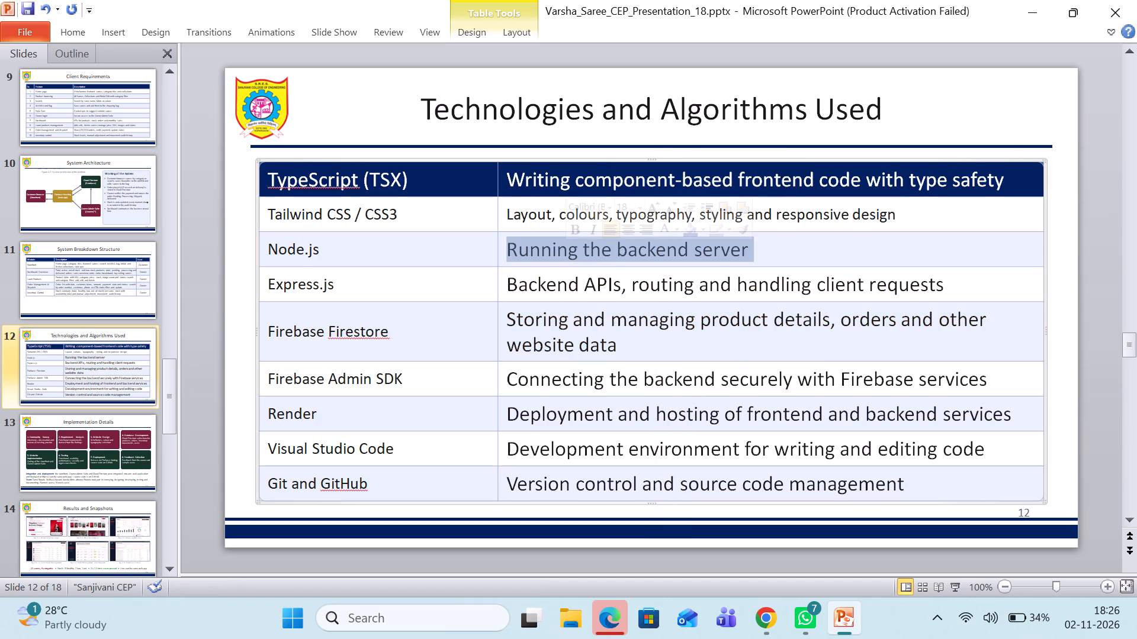
{"action": "left_click", "coordinate": [639, 204]}
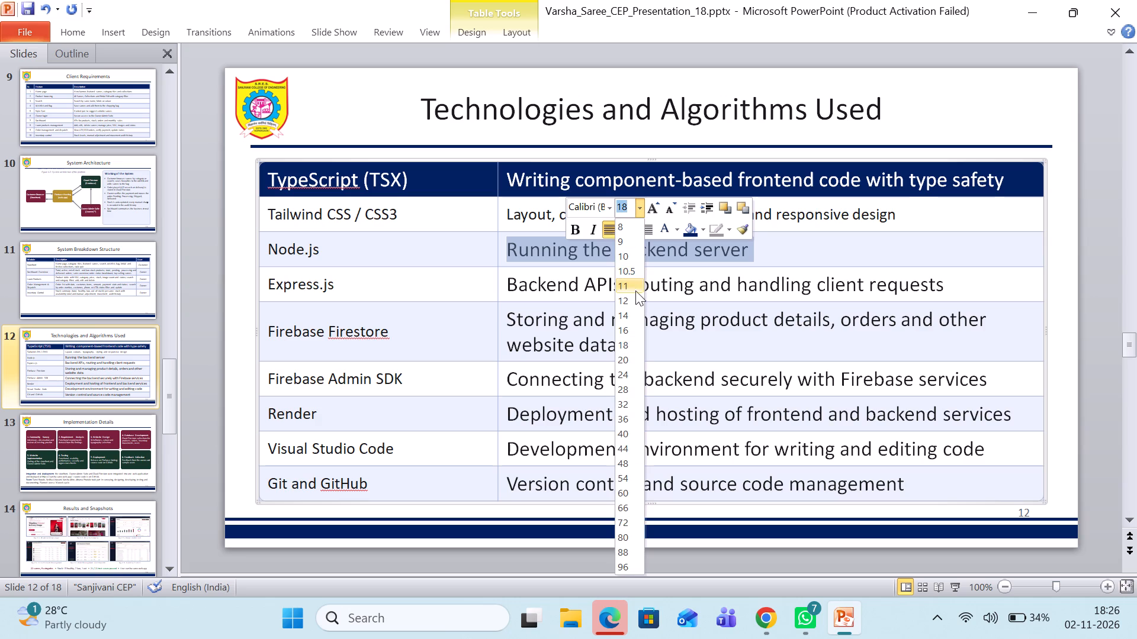
{"action": "left_click", "coordinate": [634, 312]}
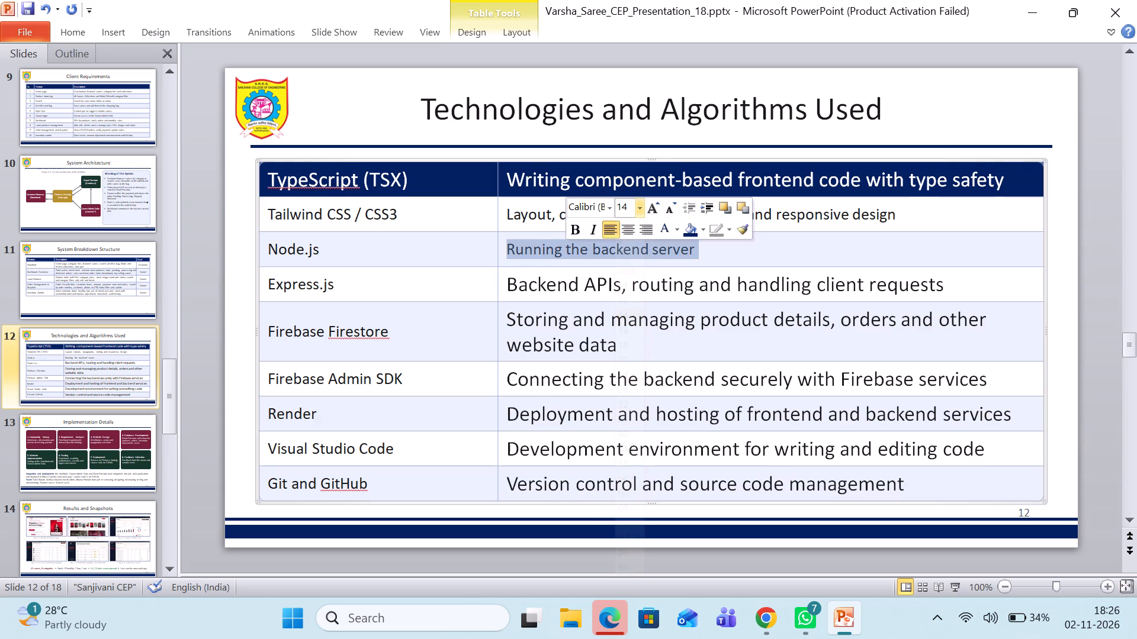
Set the font size of "Backend APIs, routing and handling client requests" in the Express.js row to 14.
{"action": "double_click", "coordinate": [626, 301]}
{"action": "triple_click", "coordinate": [626, 292]}
{"action": "left_click", "coordinate": [626, 292]}
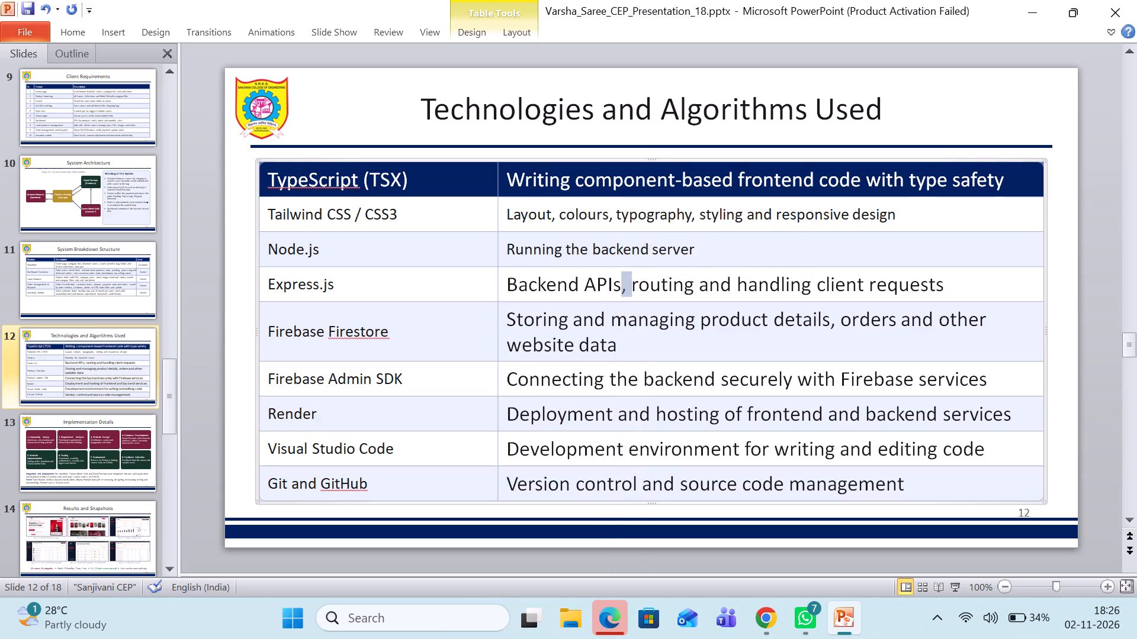
{"action": "double_click", "coordinate": [626, 292]}
{"action": "double_click", "coordinate": [626, 292]}
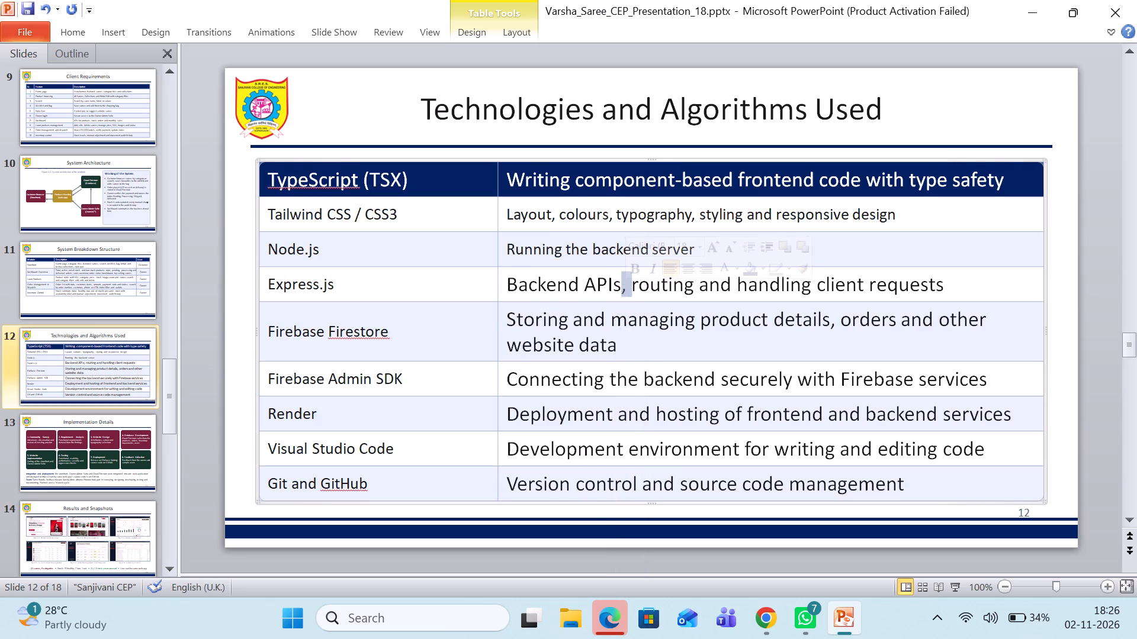
{"action": "left_click_drag", "start_coordinate": [944, 284], "coordinate": [574, 334]}
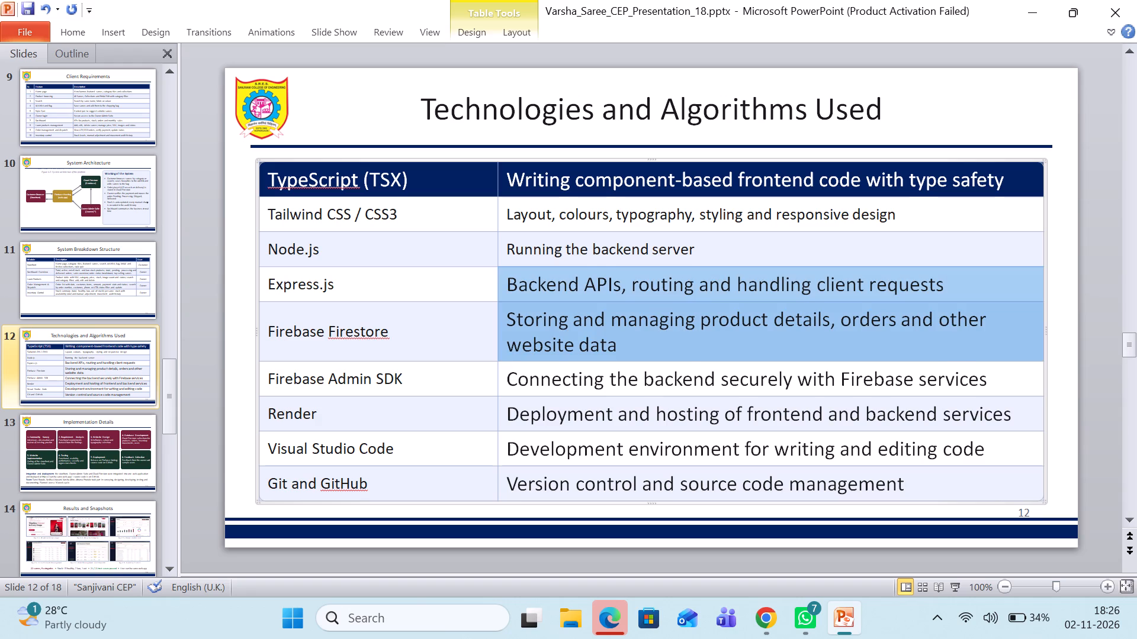
{"action": "left_click_drag", "start_coordinate": [574, 334], "coordinate": [566, 279]}
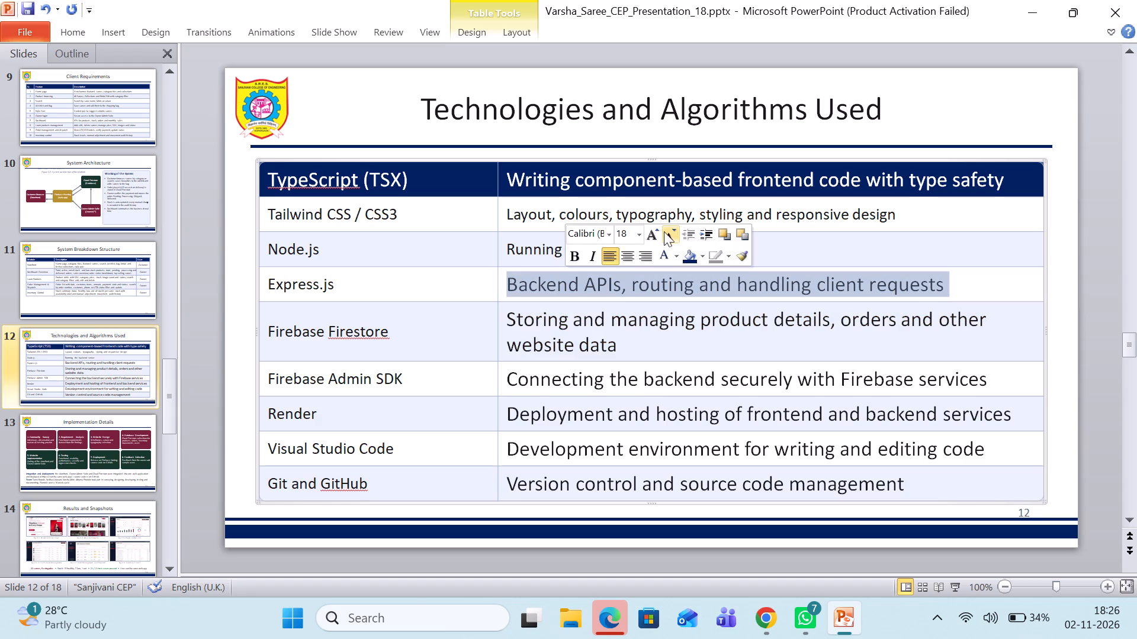
{"action": "left_click", "coordinate": [643, 235]}
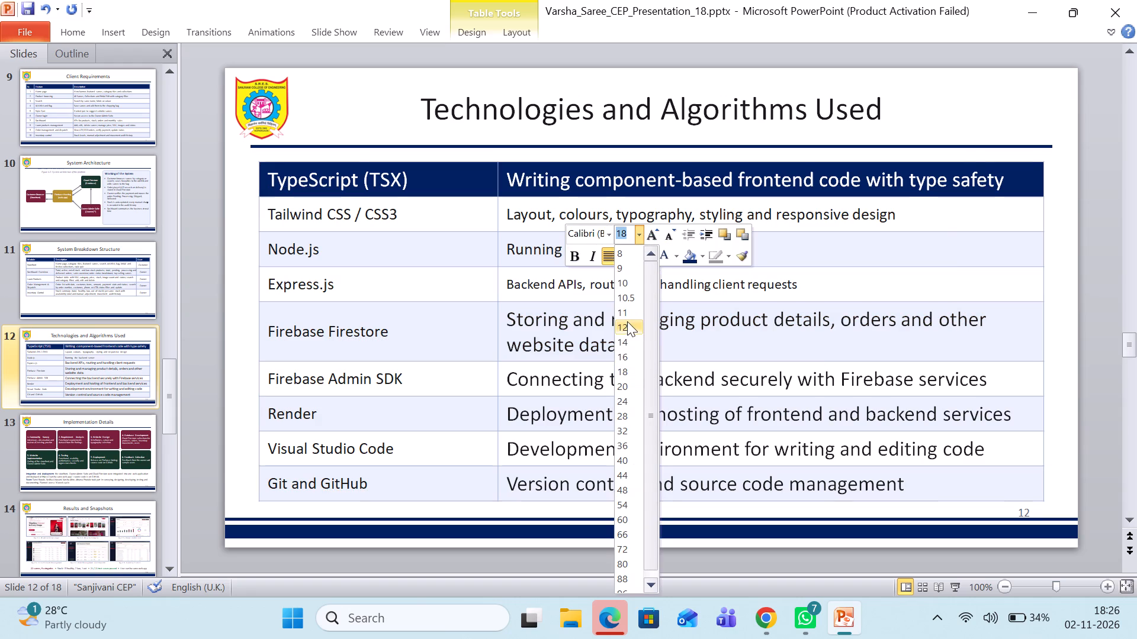
{"action": "left_click", "coordinate": [638, 340]}
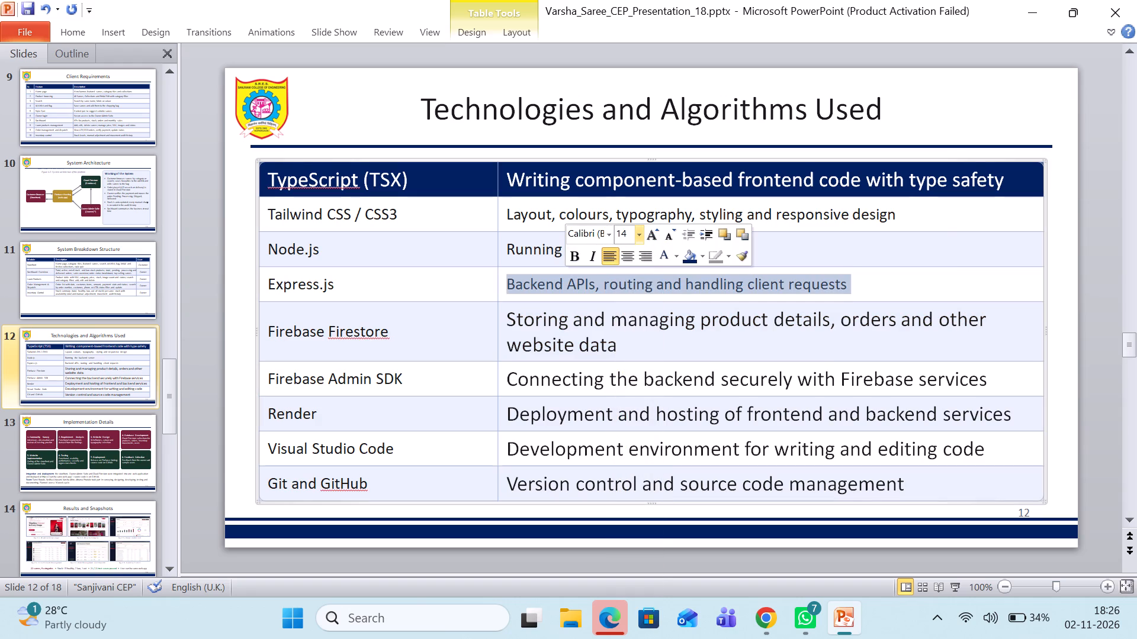
Set the font size of "Storing and managing product details, orders and other website data" in the Firebase Firestore row to 14.
{"action": "left_click", "coordinate": [515, 318]}
{"action": "left_click_drag", "start_coordinate": [515, 318], "coordinate": [605, 345]}
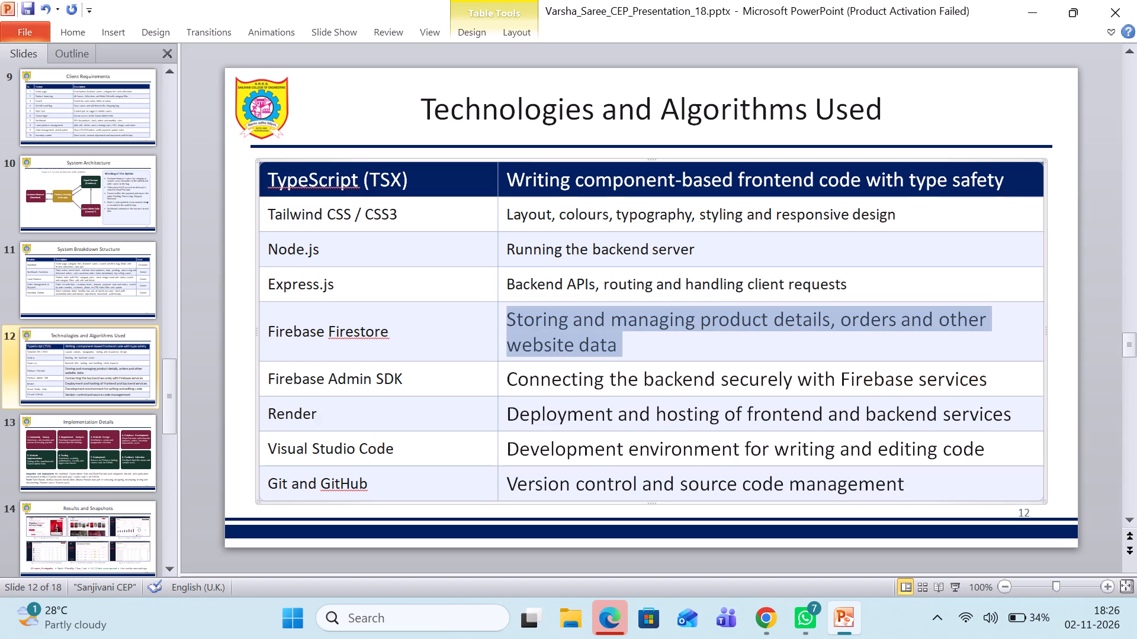
{"action": "left_click_drag", "start_coordinate": [605, 345], "coordinate": [608, 343]}
{"action": "left_click", "coordinate": [679, 296]}
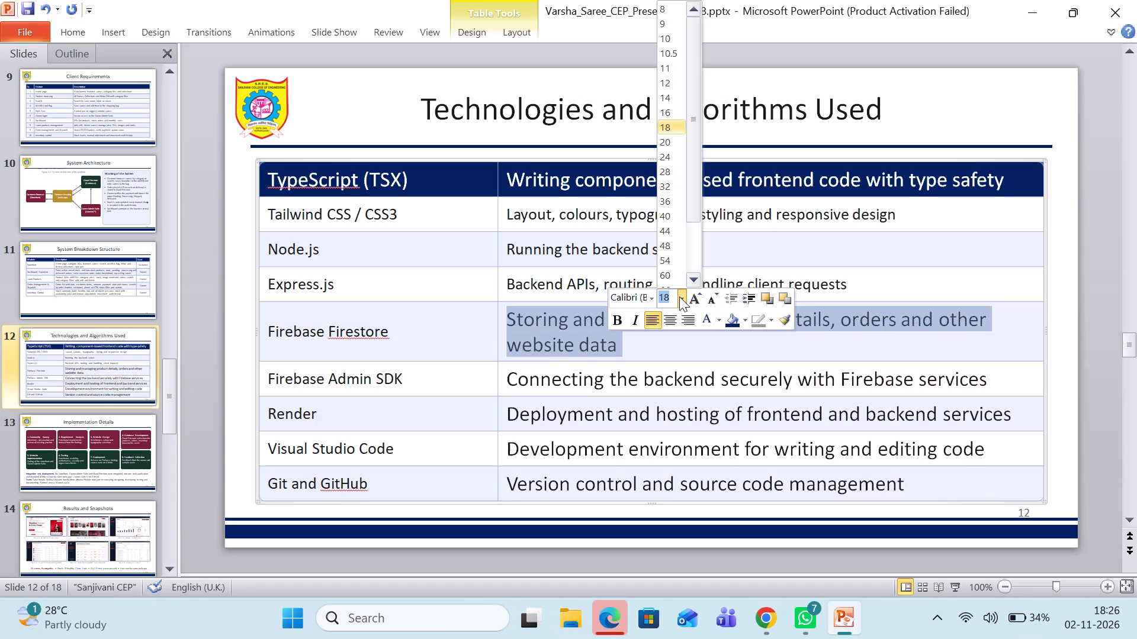
{"action": "left_click", "coordinate": [664, 103]}
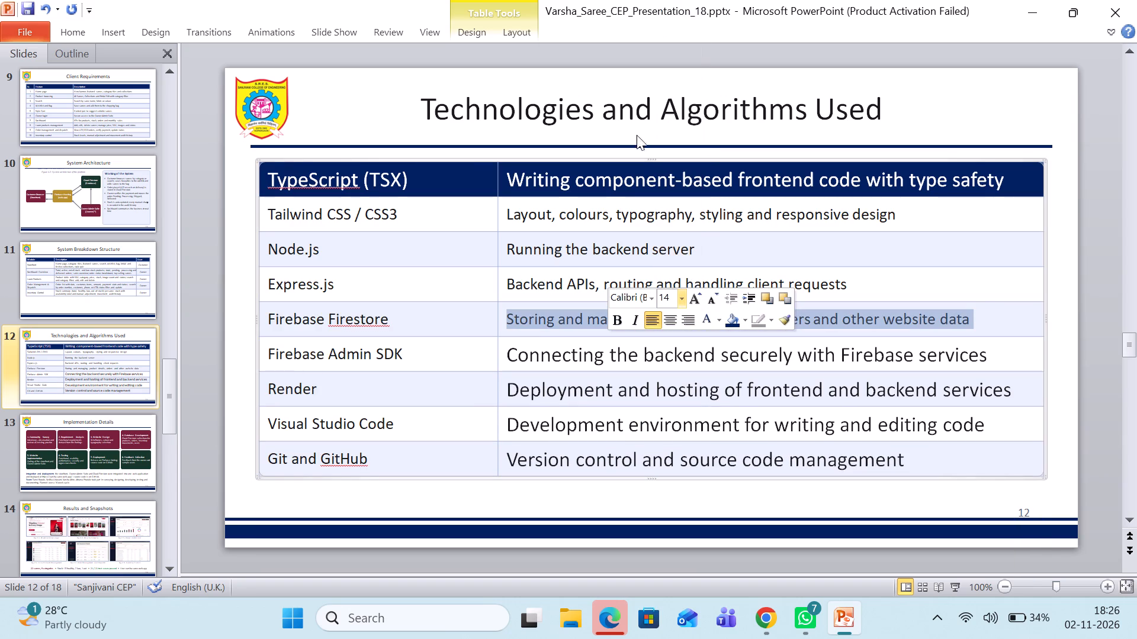
Set the font size of "Connecting the backend securely with Firebase services" in the Firebase Admin SDK row to 14.
{"action": "left_click", "coordinate": [513, 359]}
{"action": "left_click_drag", "start_coordinate": [513, 359], "coordinate": [667, 353]}
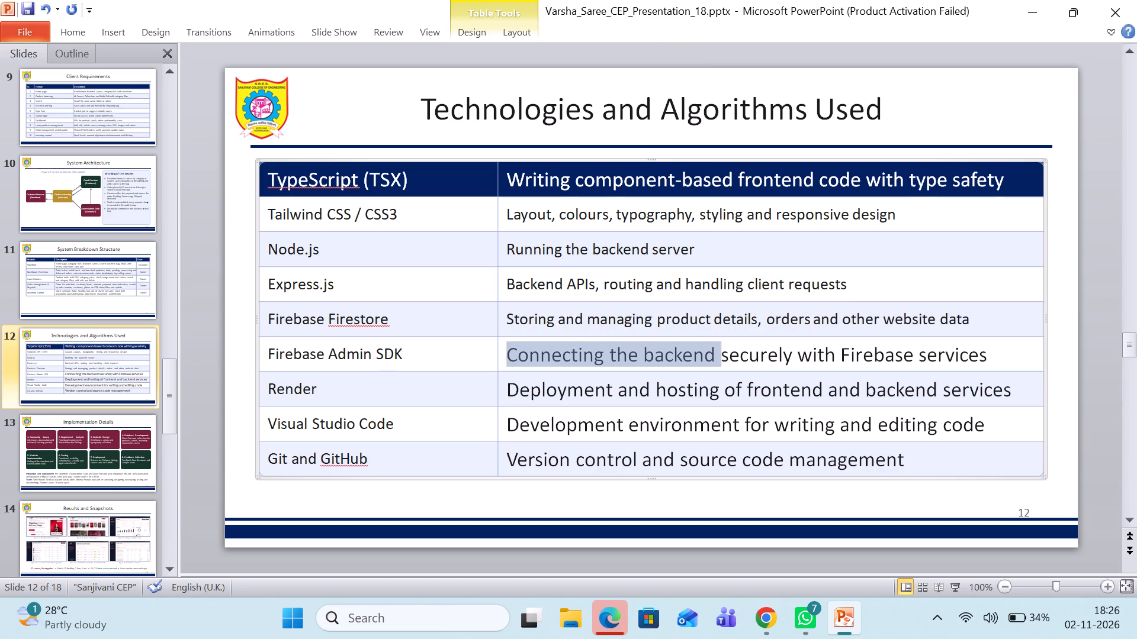
{"action": "left_click_drag", "start_coordinate": [986, 354], "coordinate": [603, 363]}
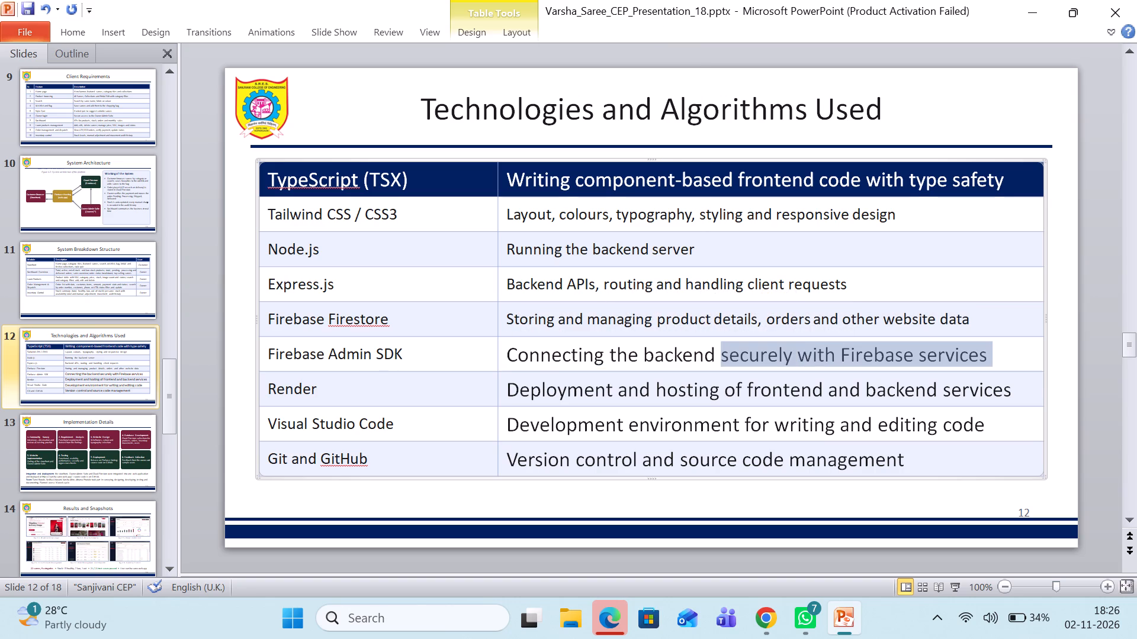
{"action": "left_click_drag", "start_coordinate": [603, 363], "coordinate": [579, 354]}
{"action": "left_click", "coordinate": [651, 312]}
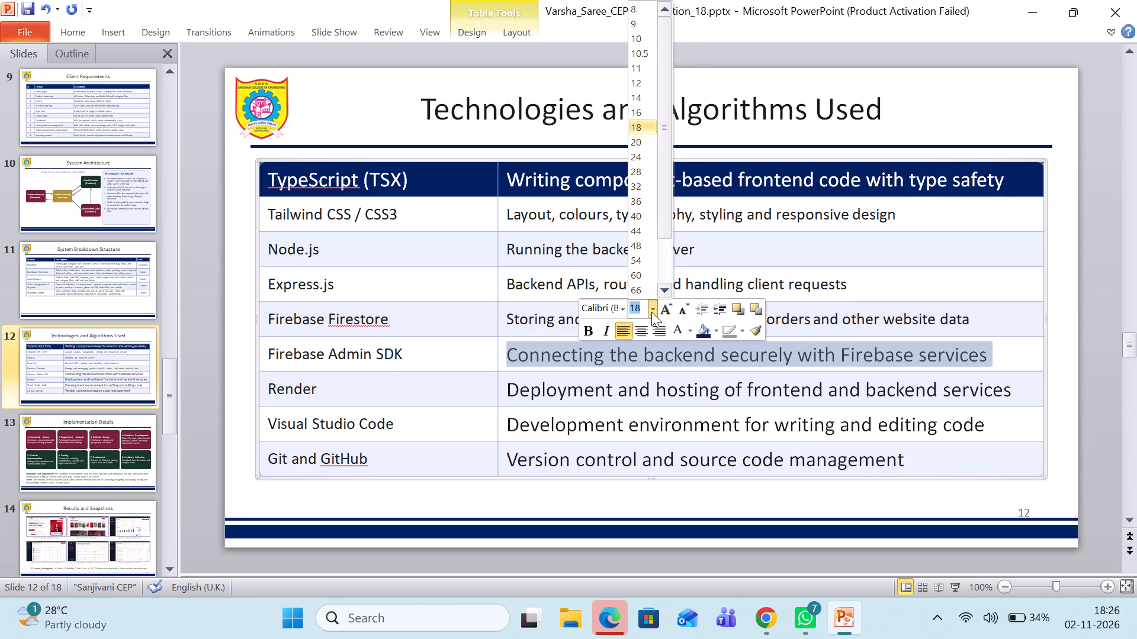
{"action": "left_click", "coordinate": [635, 101]}
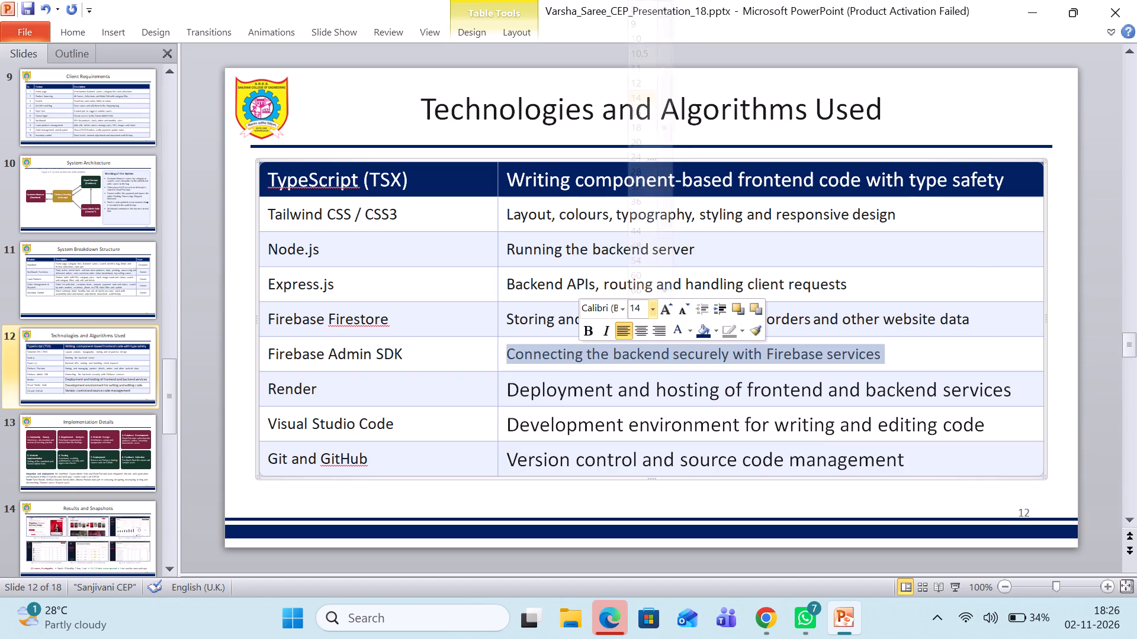
Set the font size of "Deployment and hosting of frontend and backend services" in the Render row to 14.
{"action": "triple_click", "coordinate": [554, 389]}
{"action": "left_click", "coordinate": [554, 389]}
{"action": "double_click", "coordinate": [554, 389]}
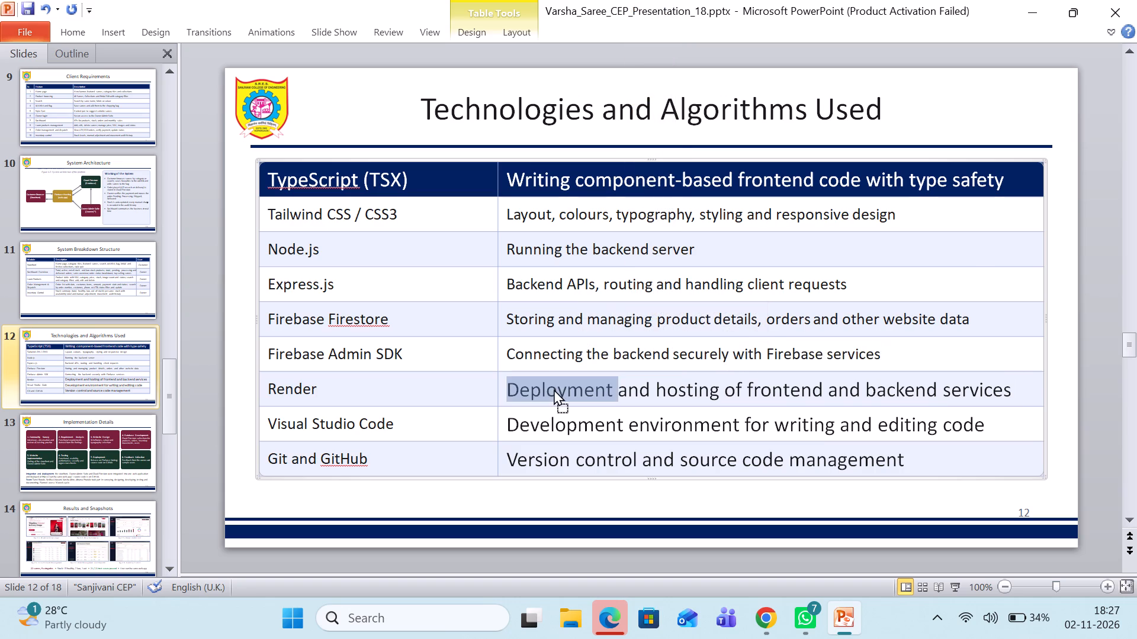
{"action": "triple_click", "coordinate": [554, 389]}
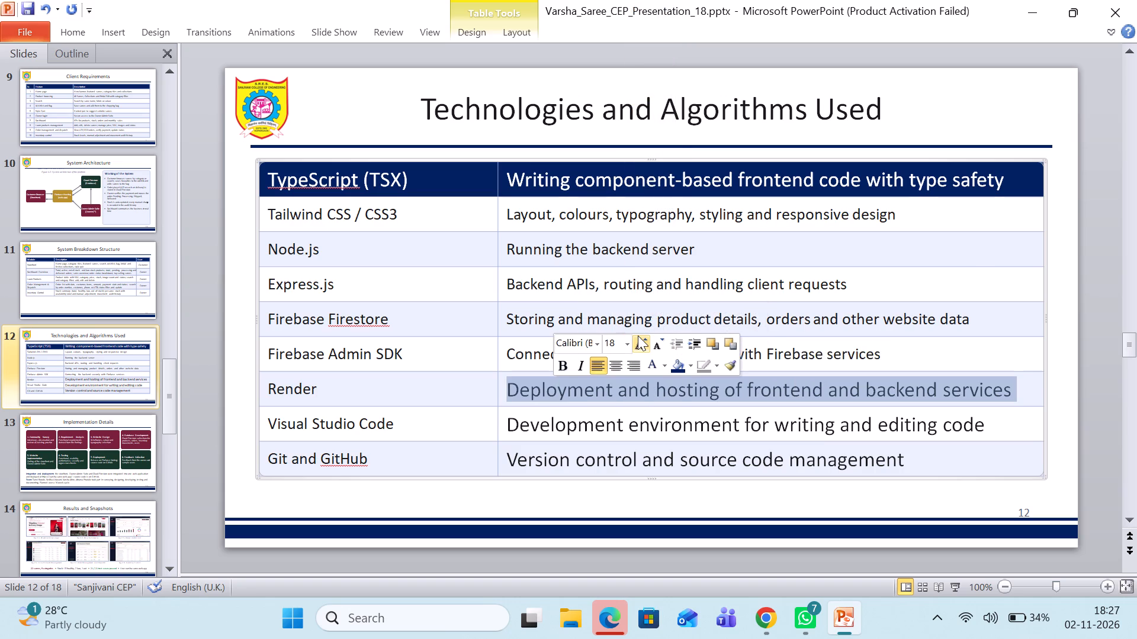
{"action": "left_click", "coordinate": [625, 339]}
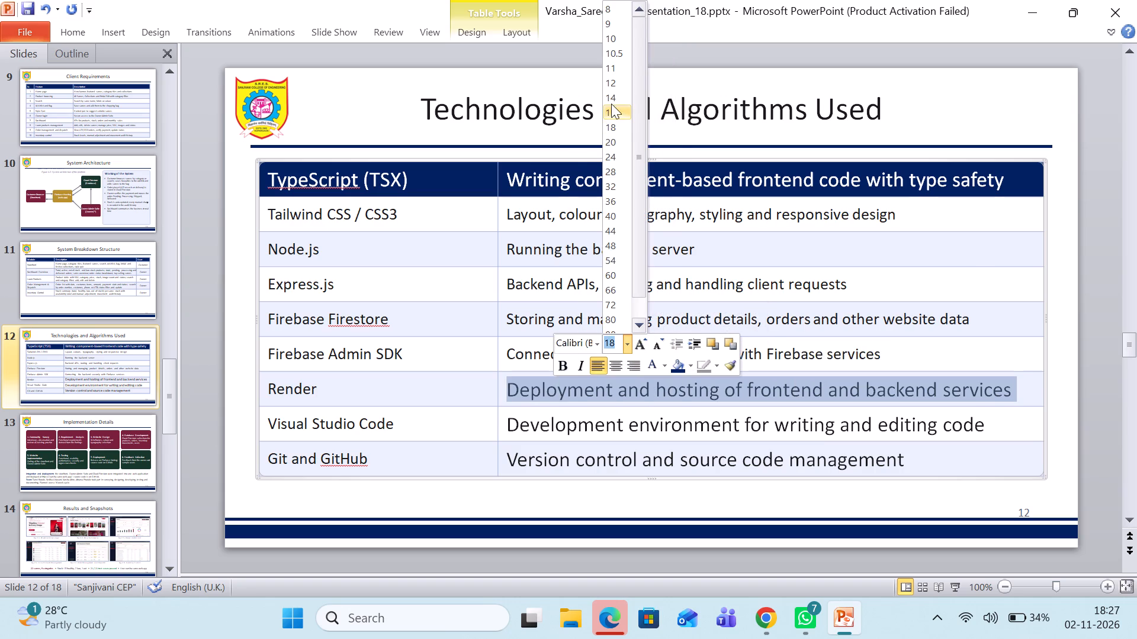
{"action": "left_click", "coordinate": [619, 97]}
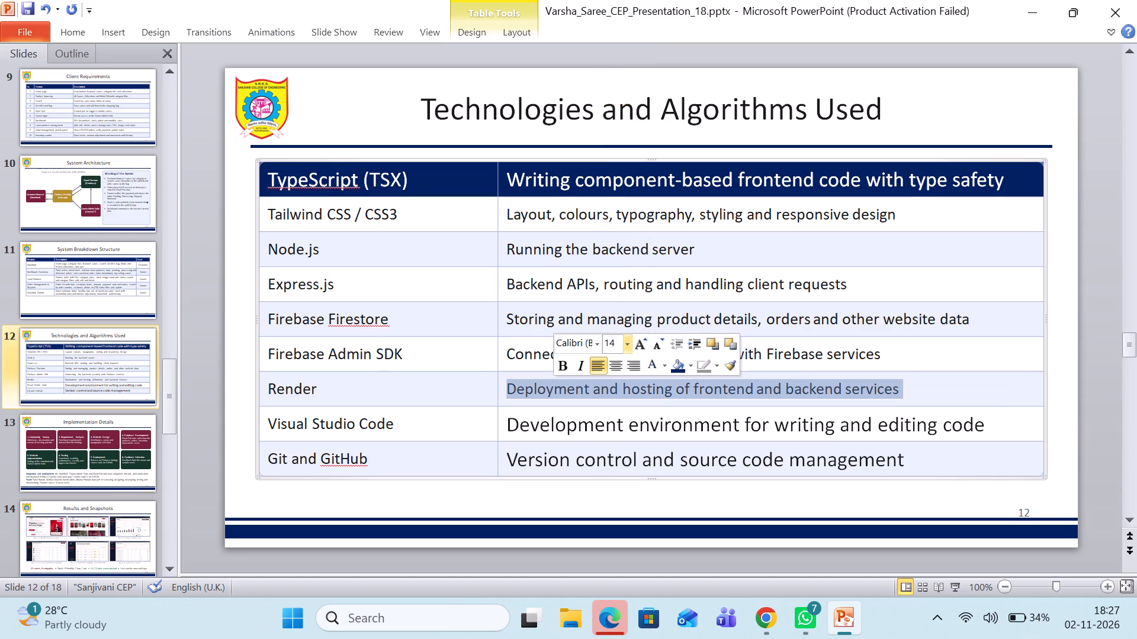
Set the font size of "Development environment for writing and editing code" in the Visual Studio Code row to 14.
{"action": "double_click", "coordinate": [579, 430]}
{"action": "double_click", "coordinate": [579, 430]}
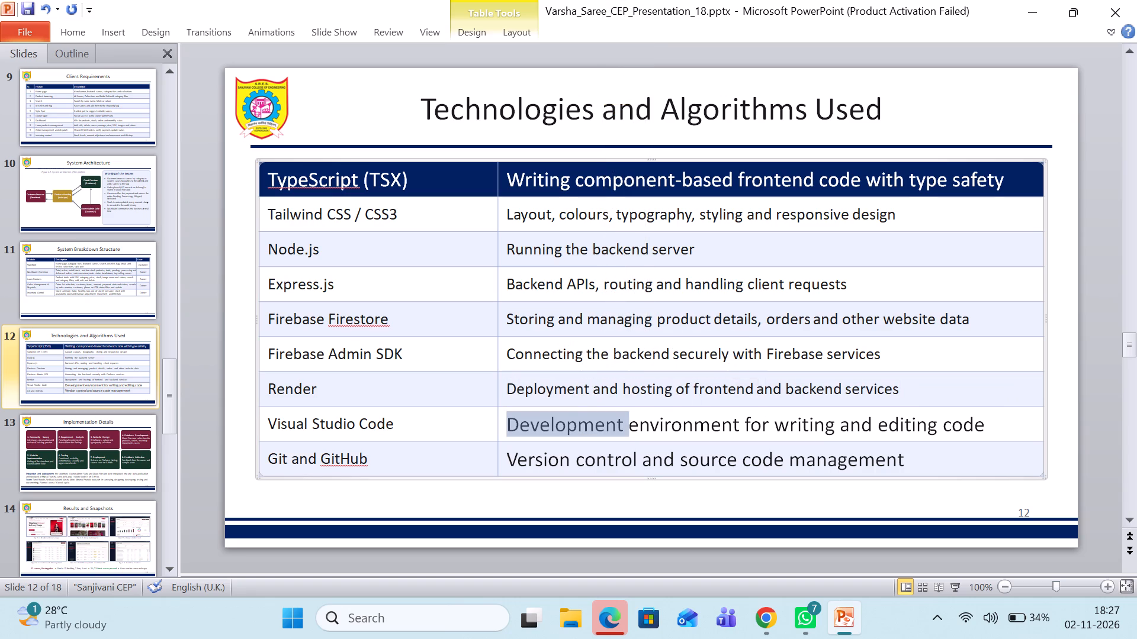
{"action": "left_click_drag", "start_coordinate": [984, 423], "coordinate": [758, 459]}
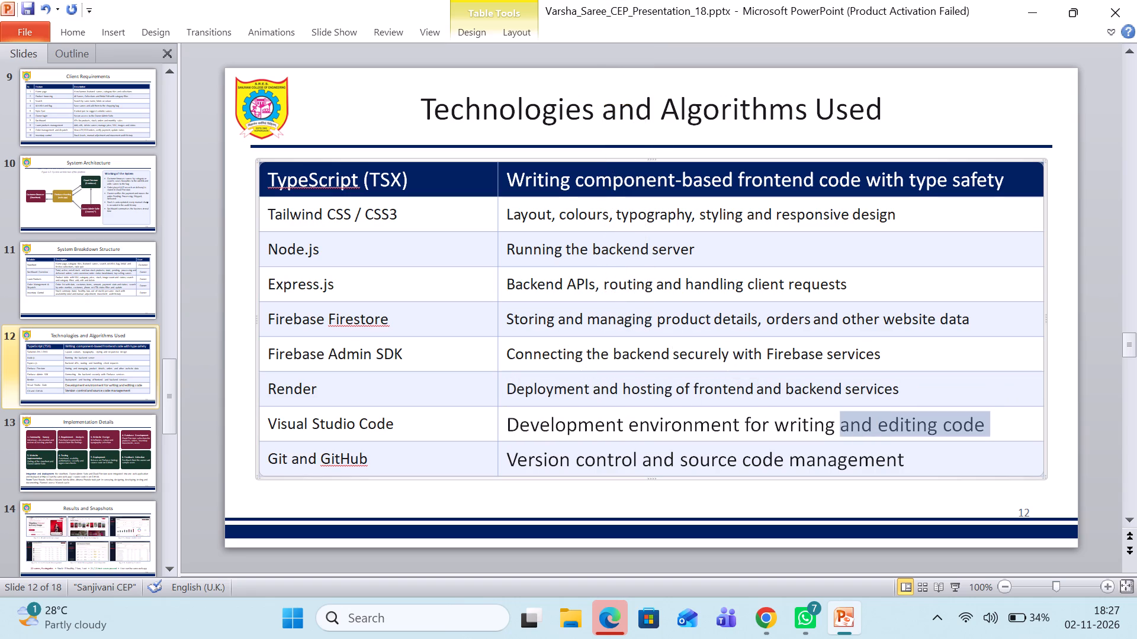
{"action": "left_click_drag", "start_coordinate": [758, 459], "coordinate": [544, 436]}
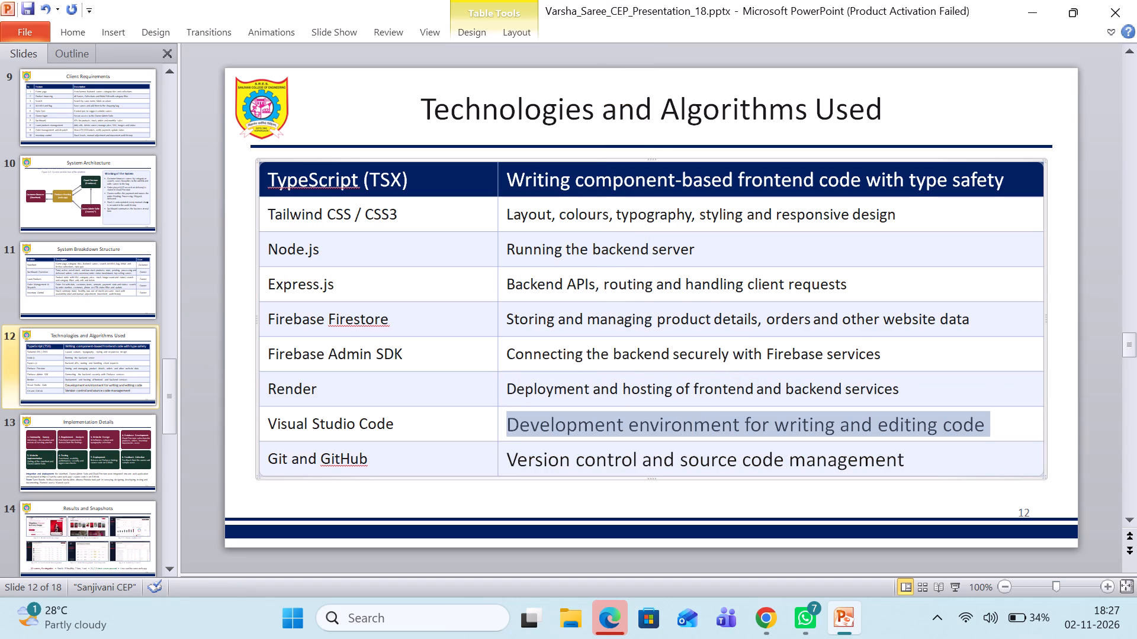
{"action": "left_click_drag", "start_coordinate": [544, 436], "coordinate": [503, 424]}
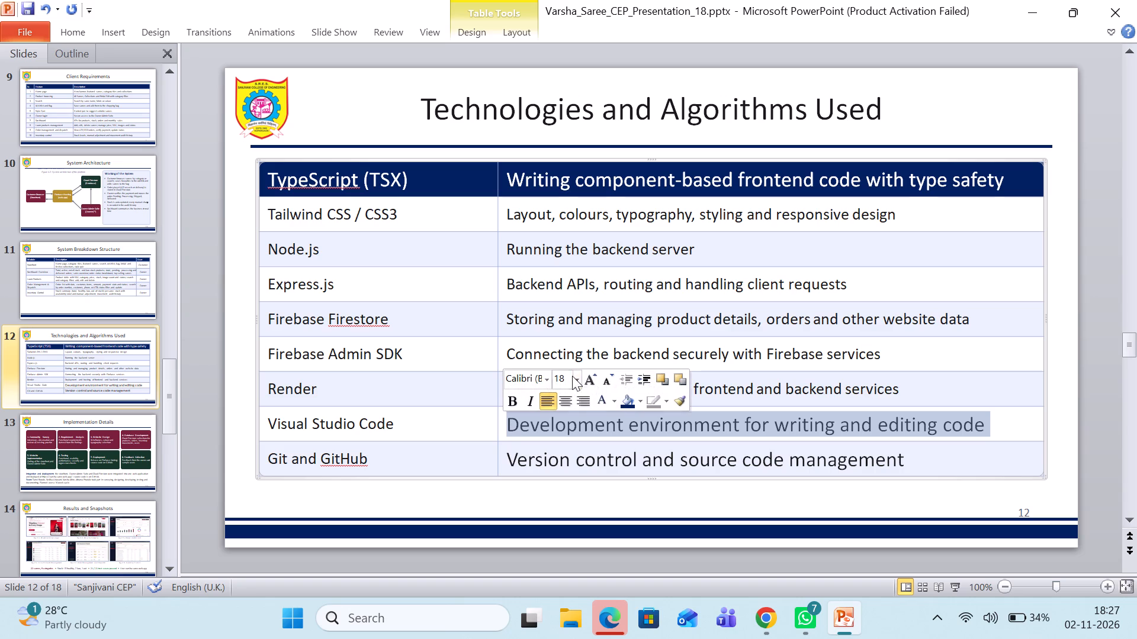
{"action": "left_click", "coordinate": [579, 379]}
{"action": "left_click", "coordinate": [558, 109]}
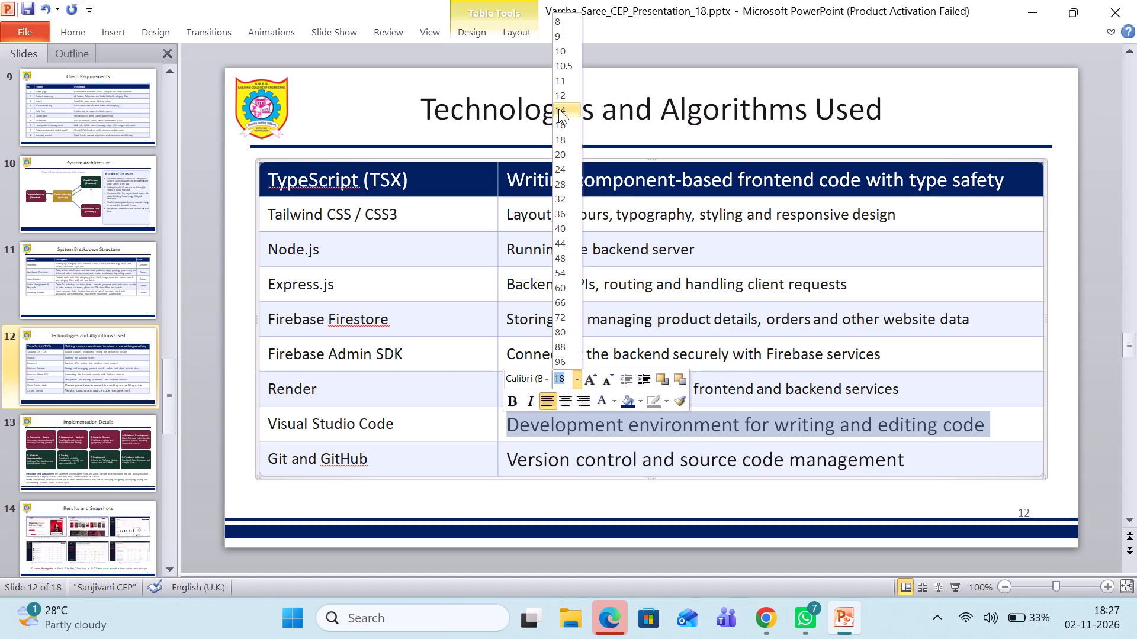
Set the font size of "Version control and source code management" in the Git and GitHub row to 14 and deselect the table.
{"action": "triple_click", "coordinate": [519, 467]}
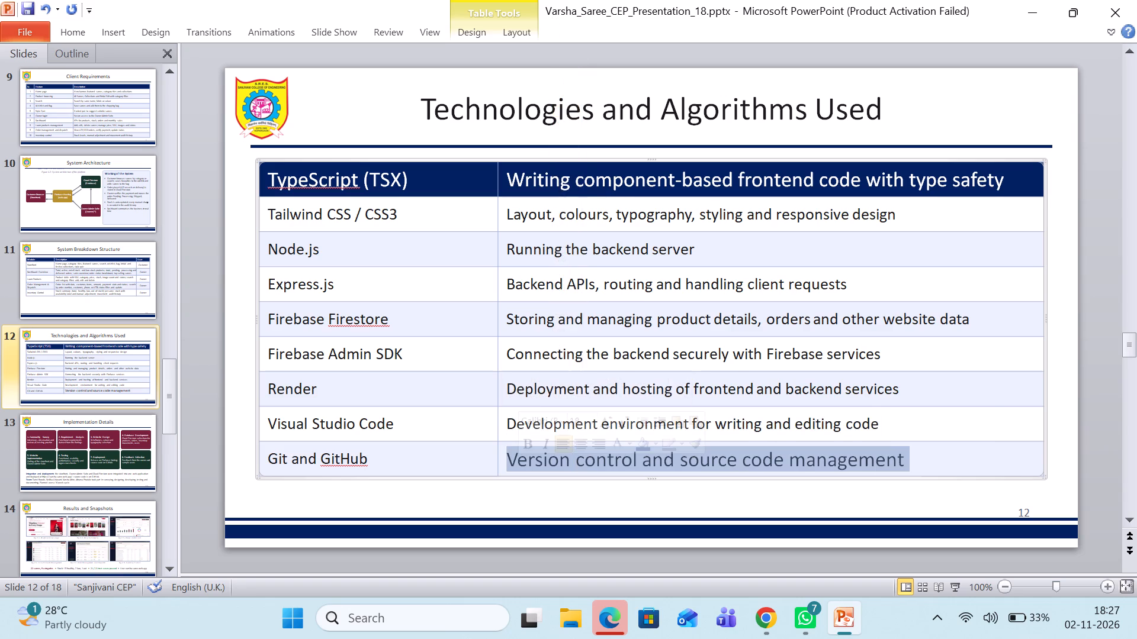
{"action": "left_click", "coordinate": [592, 424]}
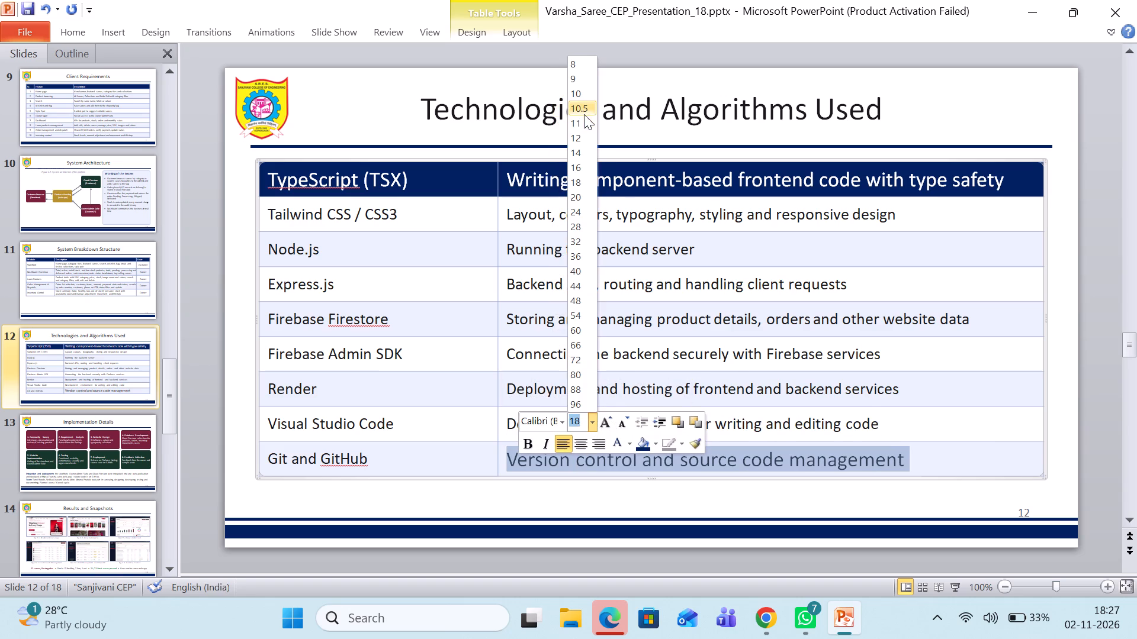
{"action": "left_click", "coordinate": [584, 153]}
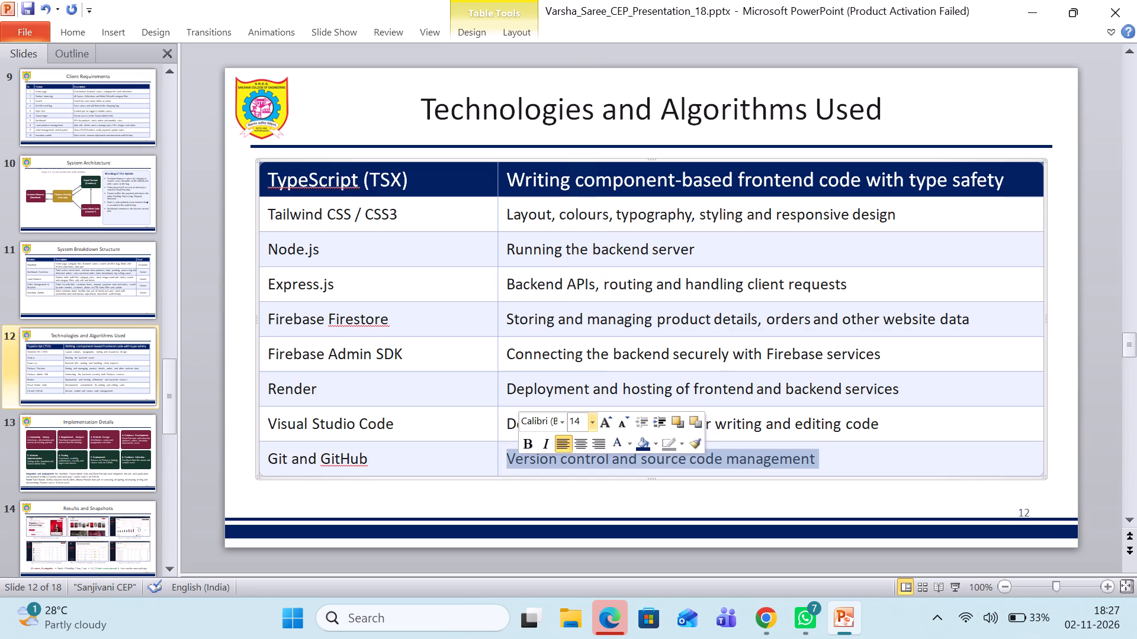
{"action": "left_click", "coordinate": [345, 116]}
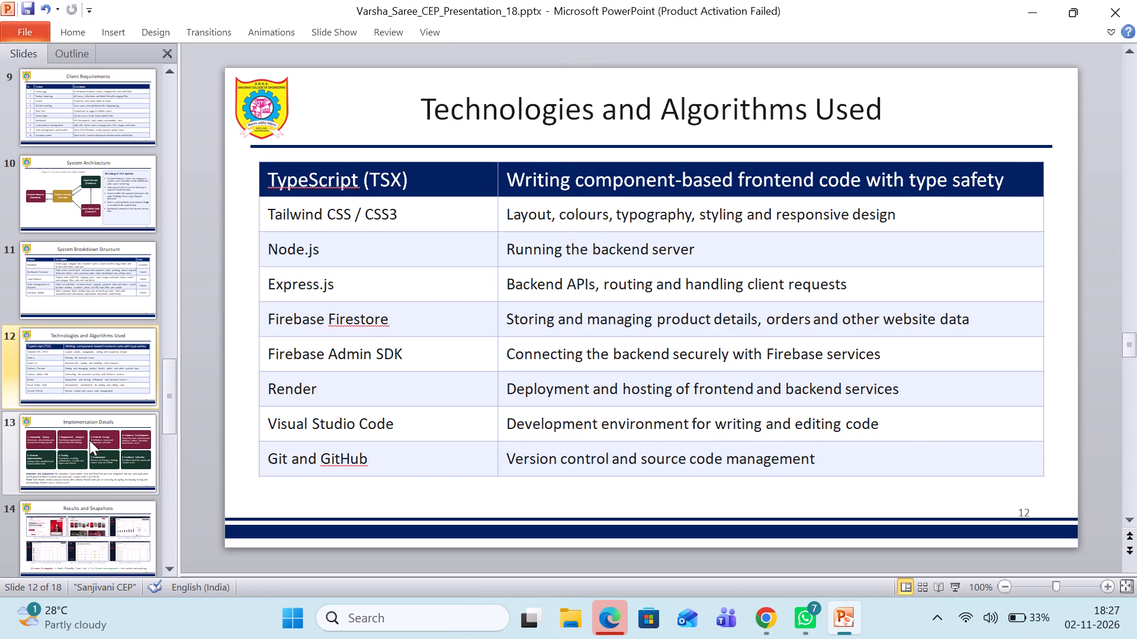
Review the slides following the technologies table, from Implementation Details on slide 13 to the closing Thank You slide 18.
{"action": "left_click", "coordinate": [89, 440]}
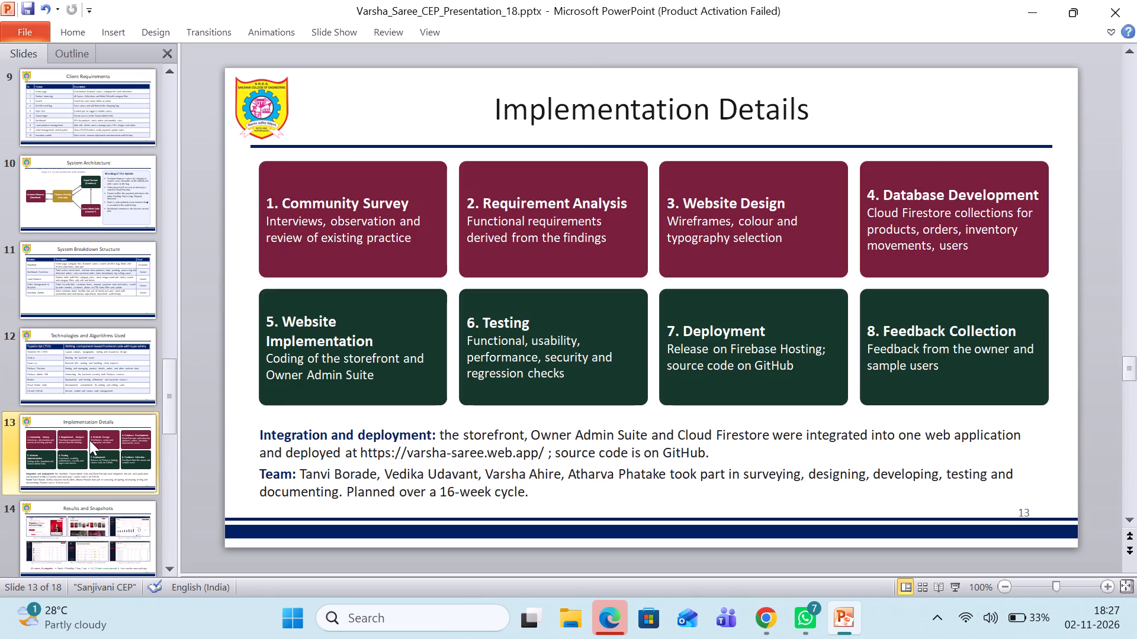
{"action": "left_click", "coordinate": [76, 546]}
{"action": "scroll", "coordinate": [76, 546], "scroll_direction": "down", "scroll_amount": 1}
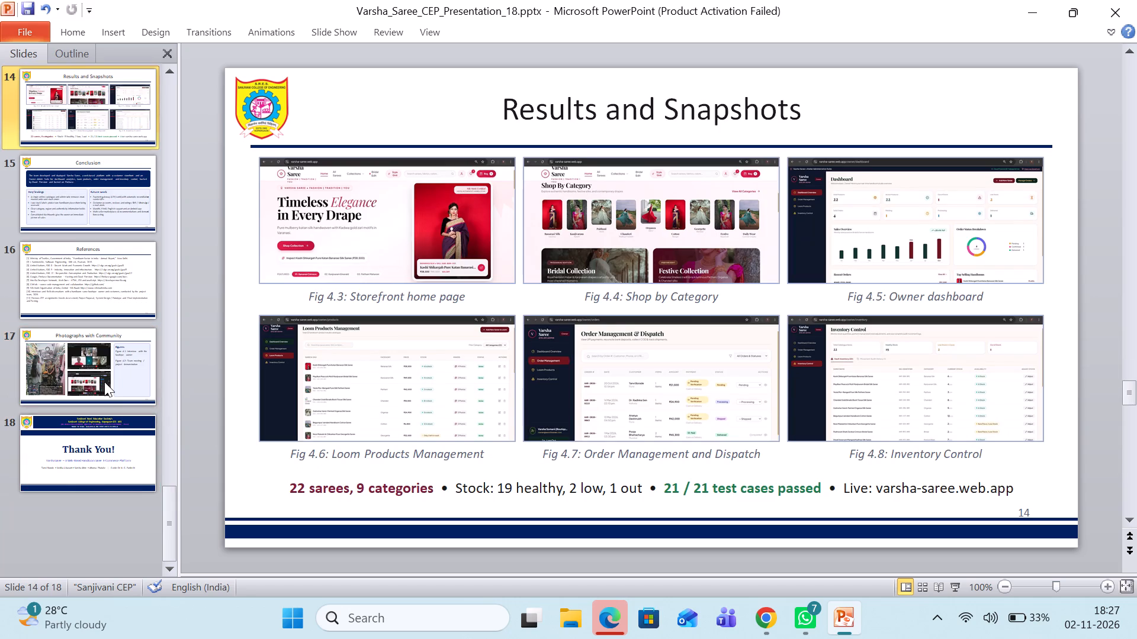
{"action": "left_click", "coordinate": [104, 382]}
{"action": "left_click", "coordinate": [104, 433]}
{"action": "scroll", "coordinate": [108, 351], "scroll_direction": "up", "scroll_amount": 2}
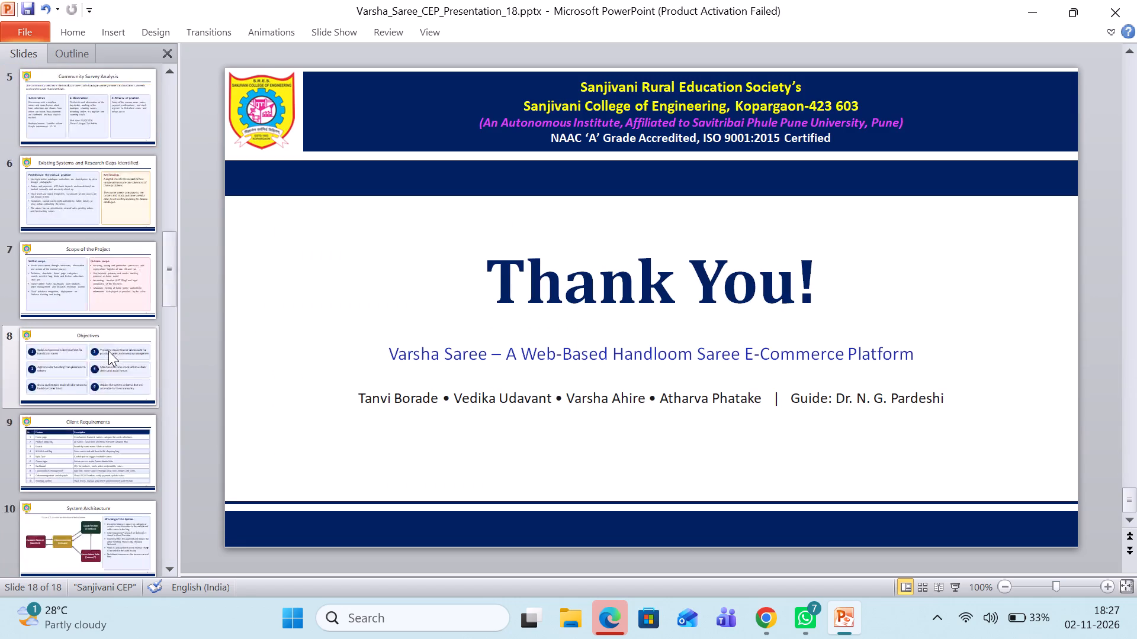
{"action": "scroll", "coordinate": [108, 351], "scroll_direction": "up", "scroll_amount": 2}
{"action": "scroll", "coordinate": [592, 440], "scroll_direction": "up", "scroll_amount": 5}
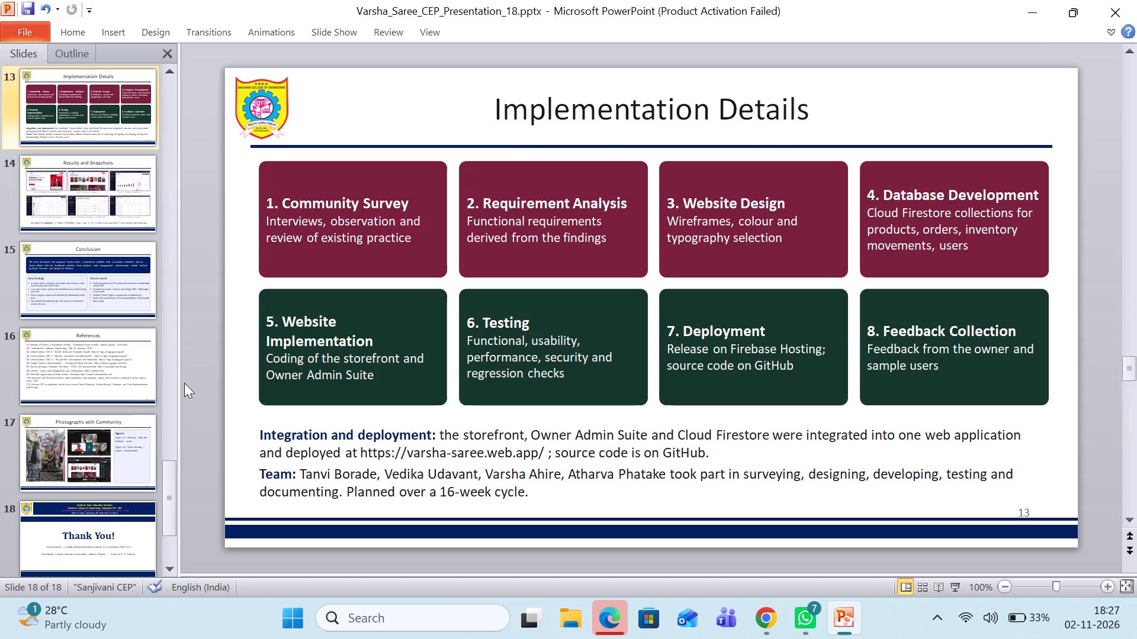
Review the earlier slides from Problem Definition on slide 4 to Objectives on slide 8, and browse the slide thumbnails.
{"action": "scroll", "coordinate": [9, 347], "scroll_direction": "up", "scroll_amount": 4}
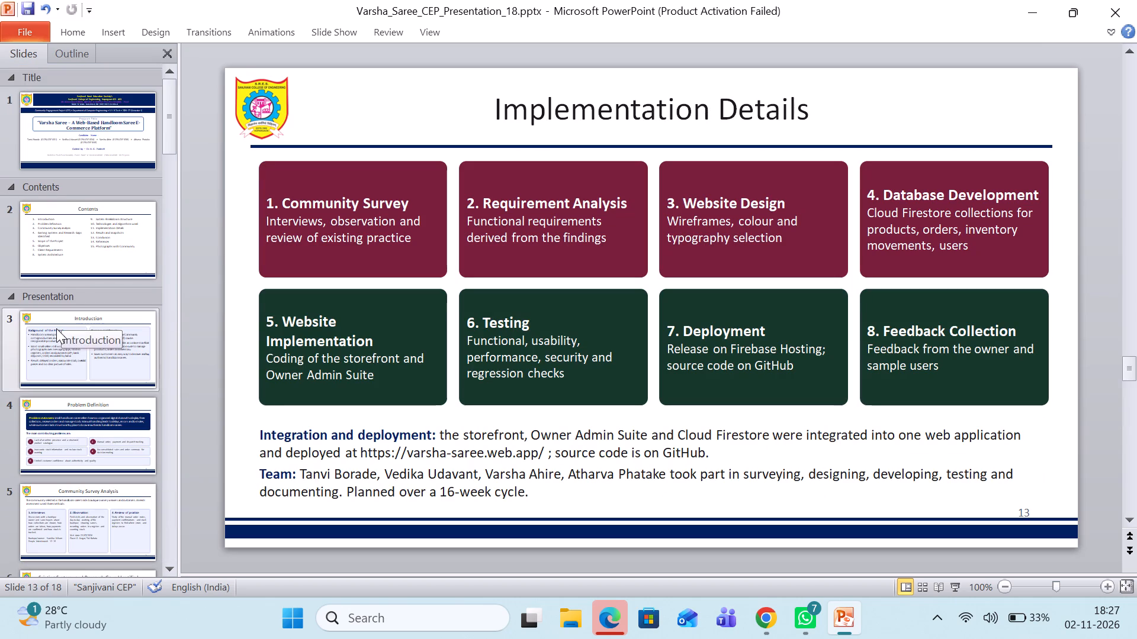
{"action": "scroll", "coordinate": [62, 438], "scroll_direction": "down", "scroll_amount": 1}
{"action": "left_click", "coordinate": [69, 431]}
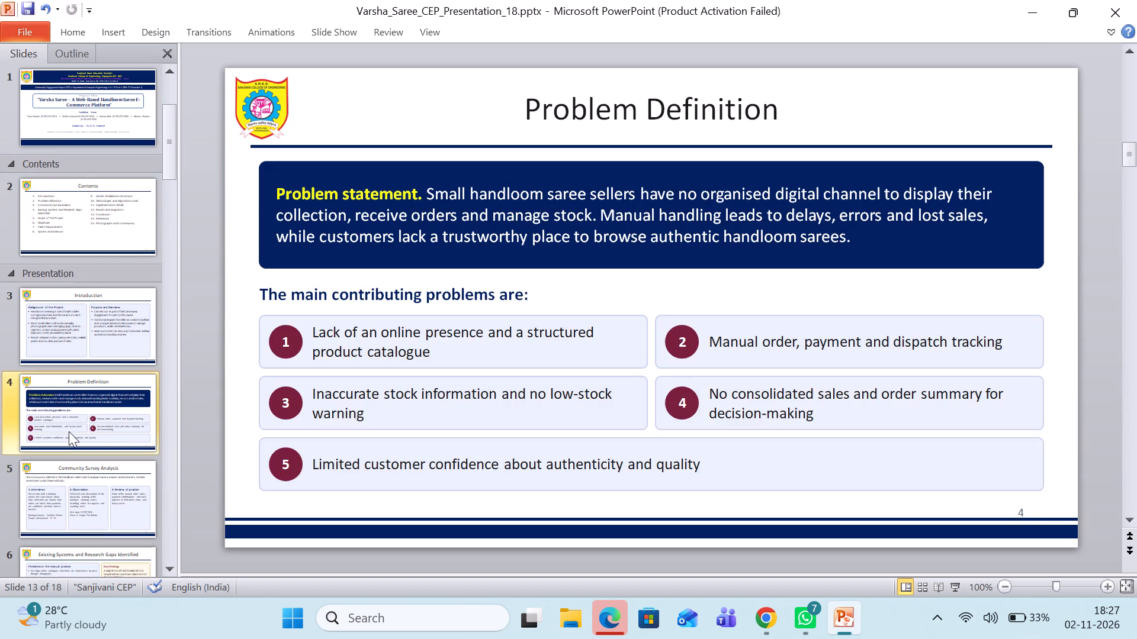
{"action": "left_click", "coordinate": [110, 509]}
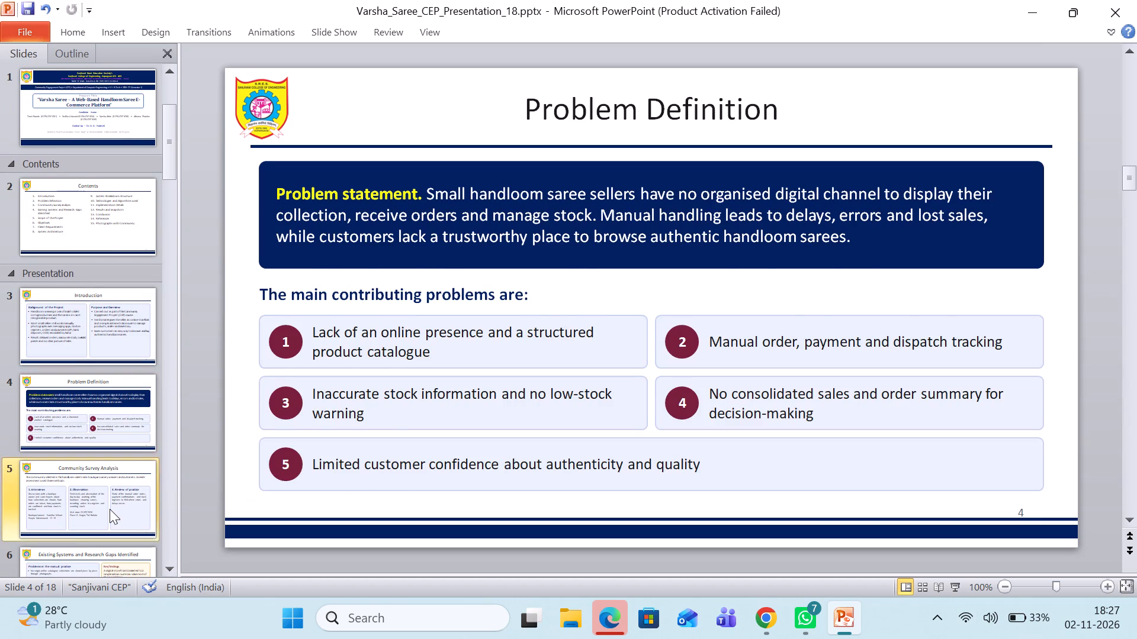
{"action": "scroll", "coordinate": [110, 509], "scroll_direction": "down", "scroll_amount": 1}
{"action": "scroll", "coordinate": [134, 180], "scroll_direction": "up", "scroll_amount": 1}
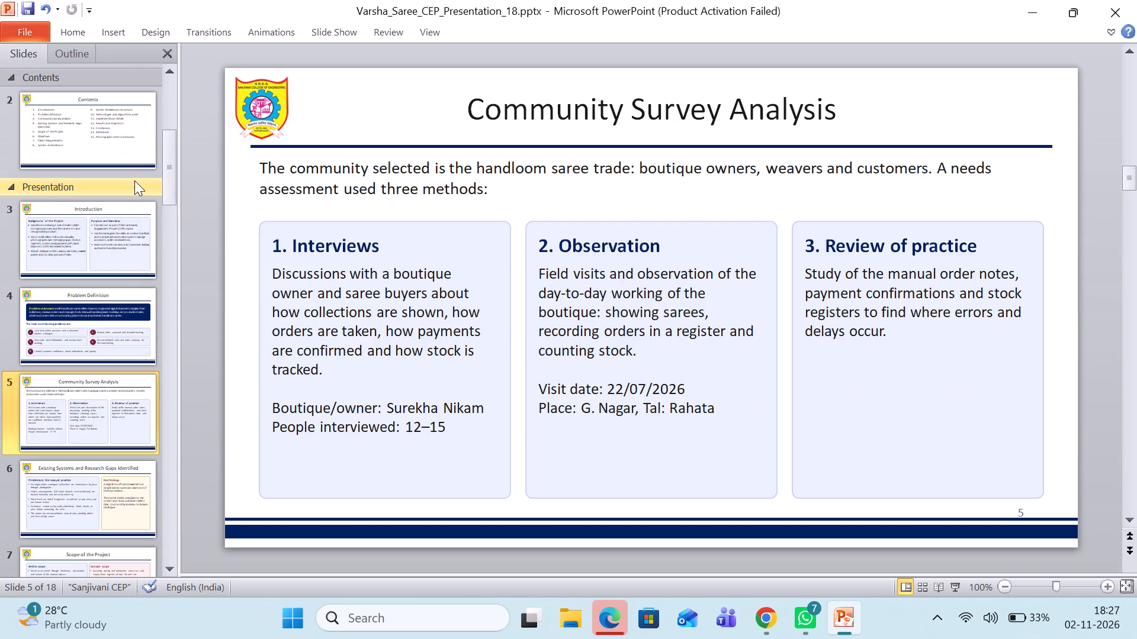
{"action": "scroll", "coordinate": [134, 180], "scroll_direction": "up", "scroll_amount": 2}
{"action": "scroll", "coordinate": [134, 180], "scroll_direction": "down", "scroll_amount": 1}
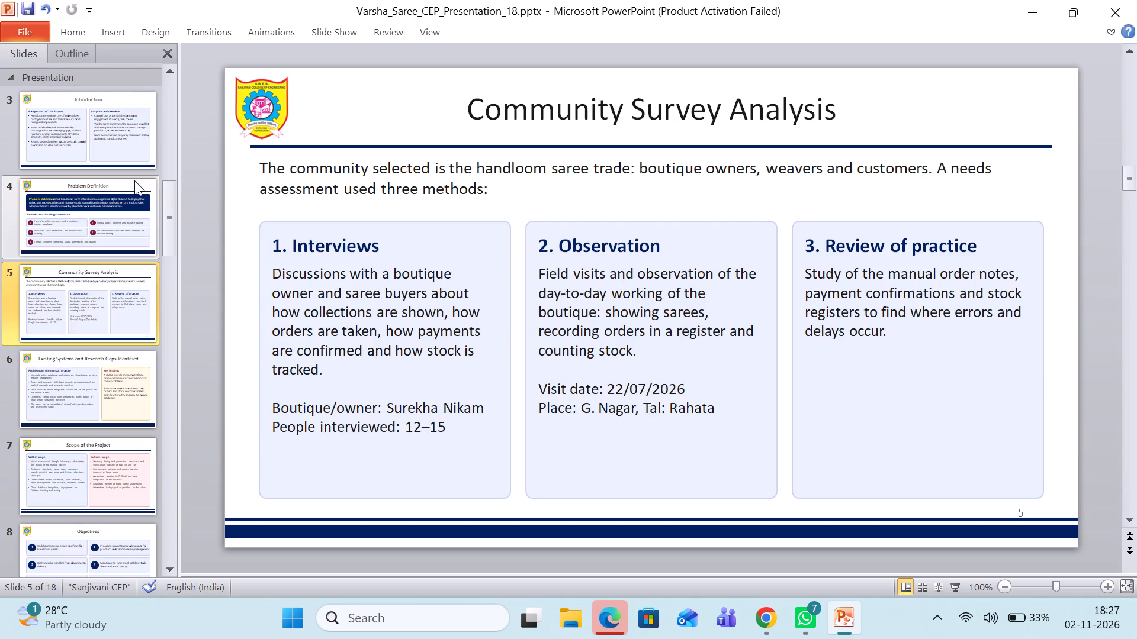
{"action": "left_click_drag", "start_coordinate": [134, 180], "coordinate": [291, 174]}
{"action": "key", "text": "Right"}
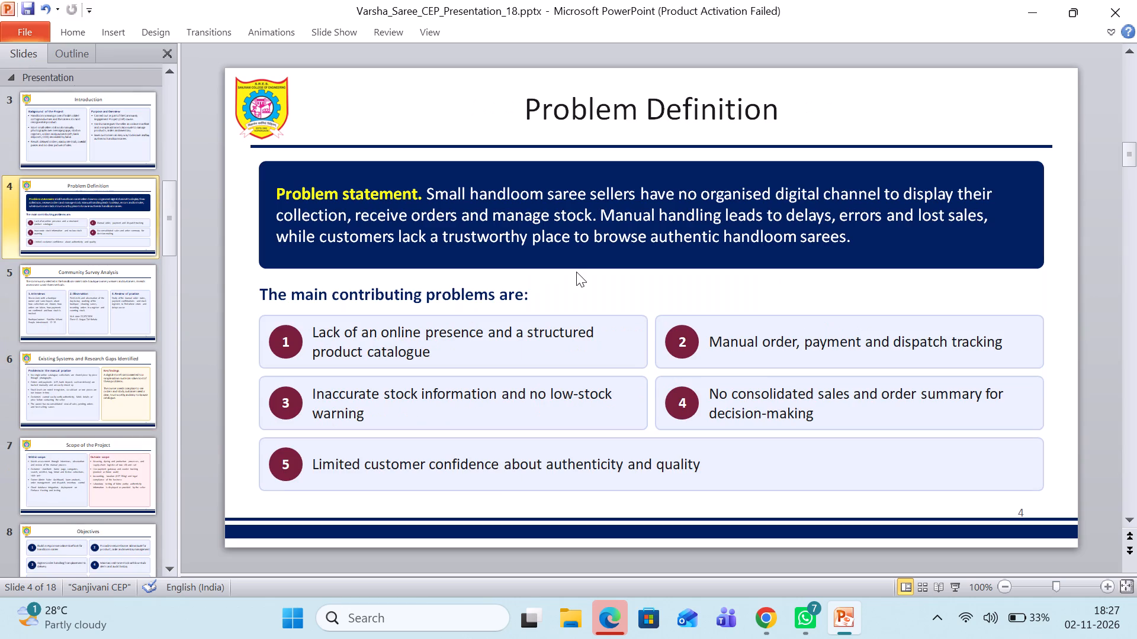
{"action": "key", "text": "Down"}
{"action": "key", "text": "Down"}
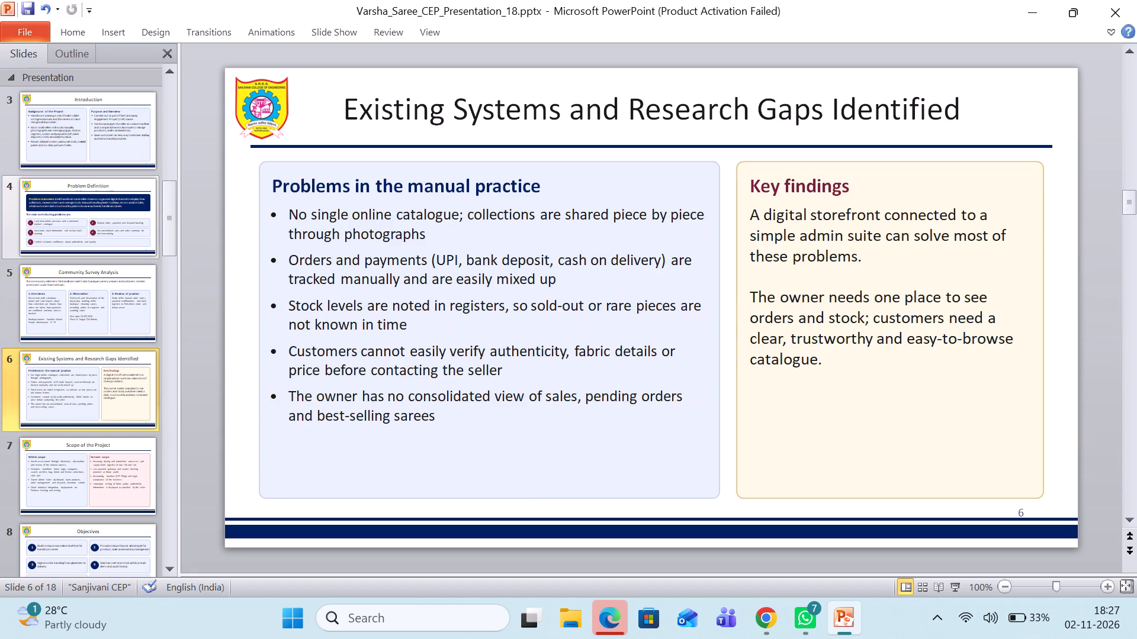
{"action": "key", "text": "Down"}
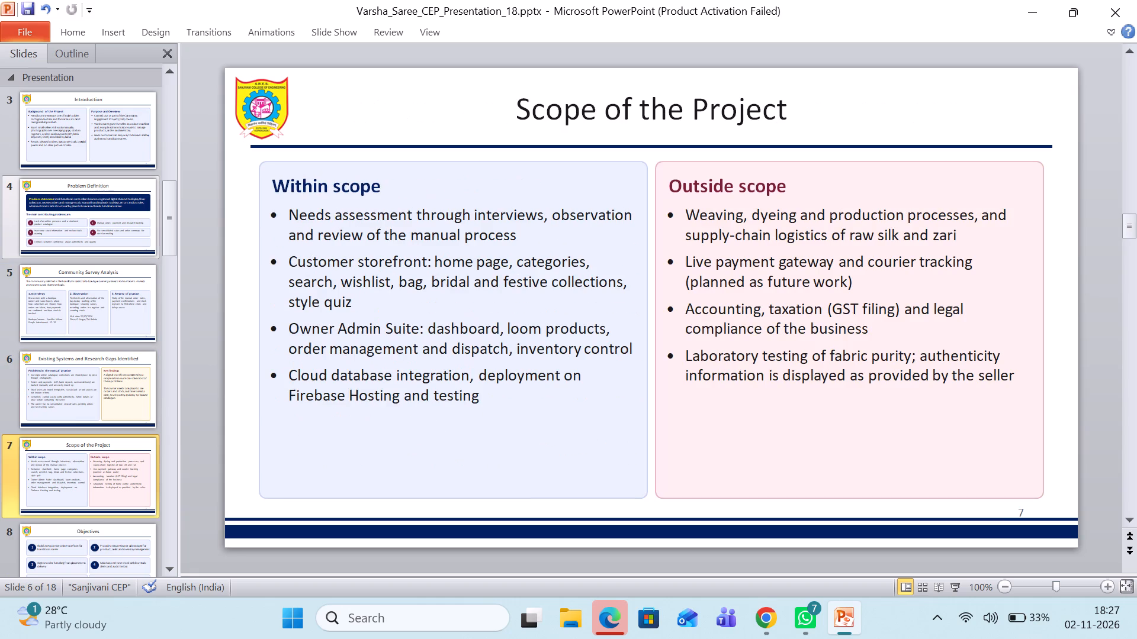
{"action": "key", "text": "Down"}
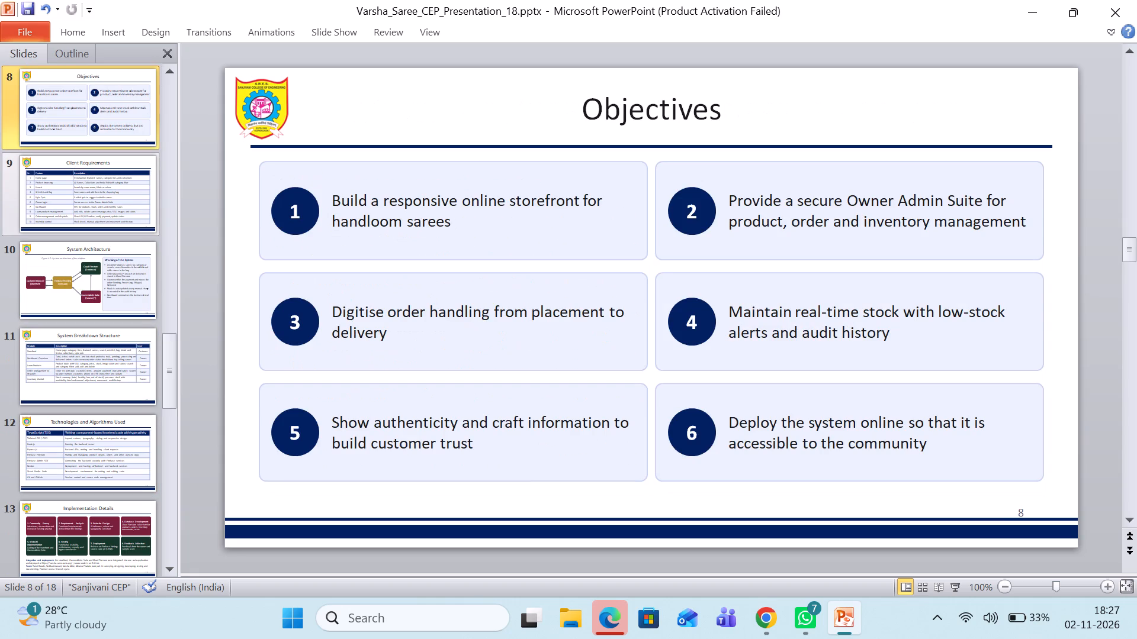
{"action": "scroll", "coordinate": [99, 233], "scroll_direction": "up", "scroll_amount": 1}
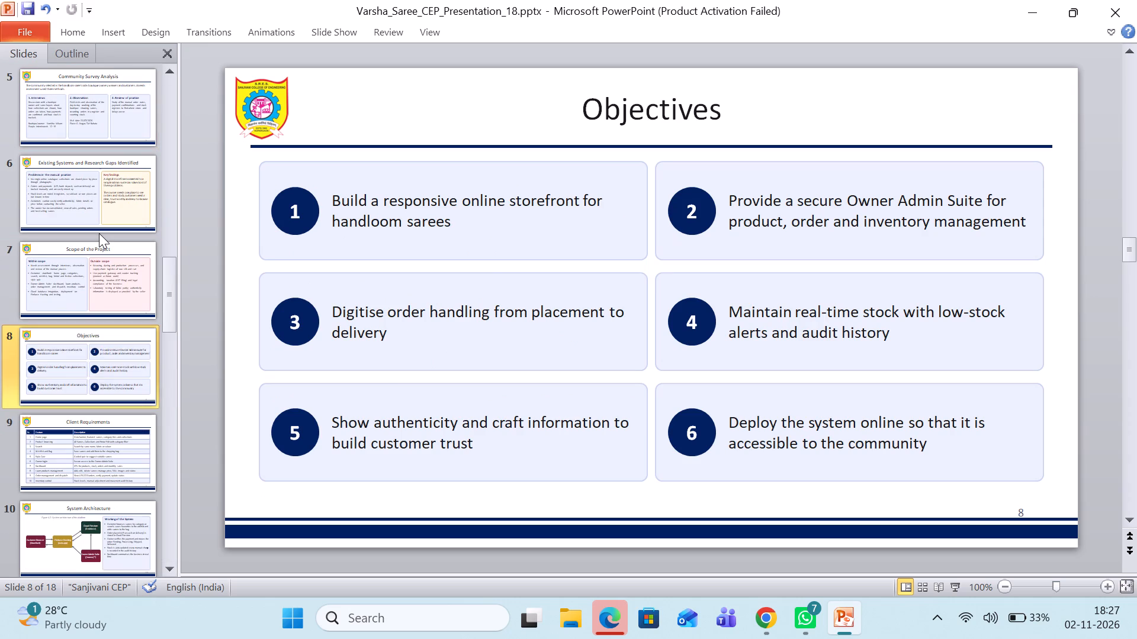
{"action": "scroll", "coordinate": [99, 233], "scroll_direction": "down", "scroll_amount": 1}
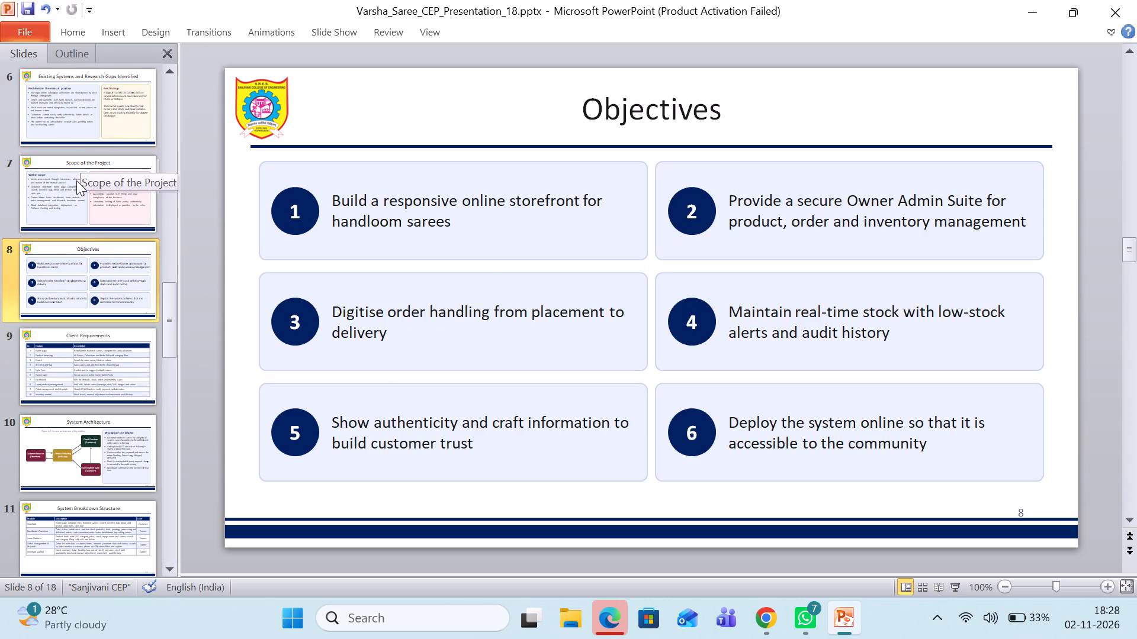
{"action": "scroll", "coordinate": [86, 372], "scroll_direction": "down", "scroll_amount": 1}
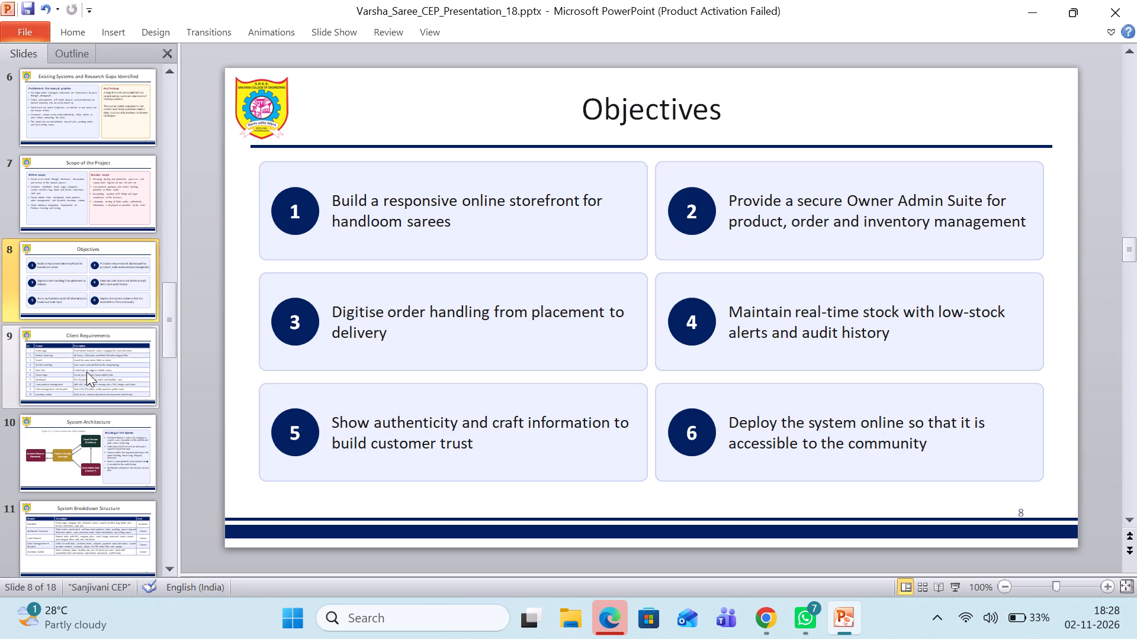
{"action": "scroll", "coordinate": [86, 372], "scroll_direction": "down", "scroll_amount": 1}
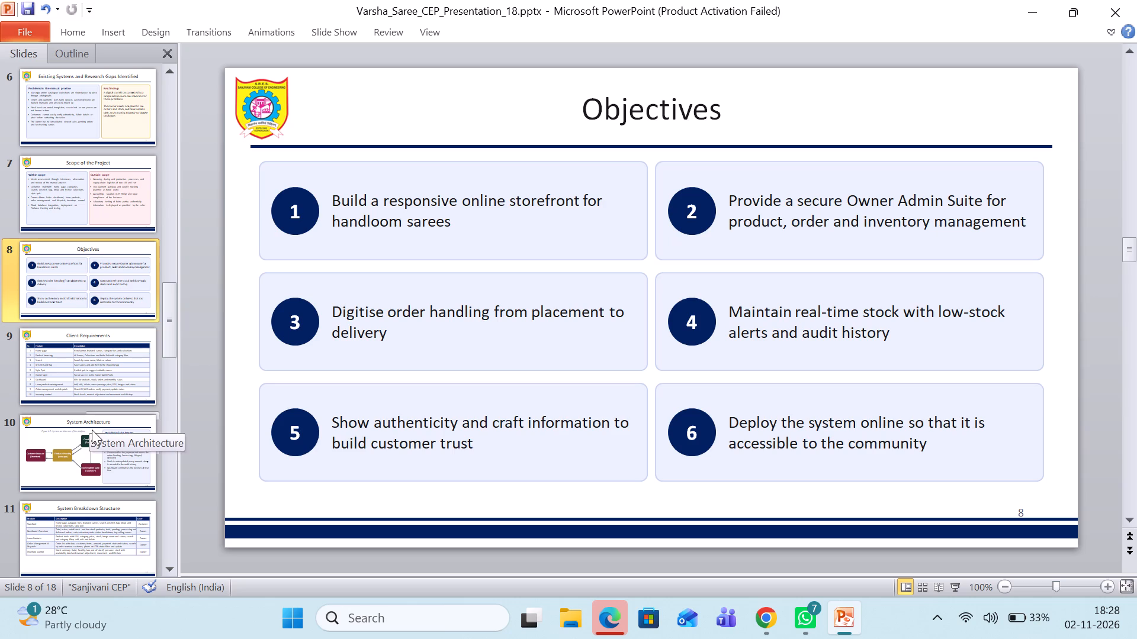
{"action": "scroll", "coordinate": [91, 483], "scroll_direction": "down", "scroll_amount": 1}
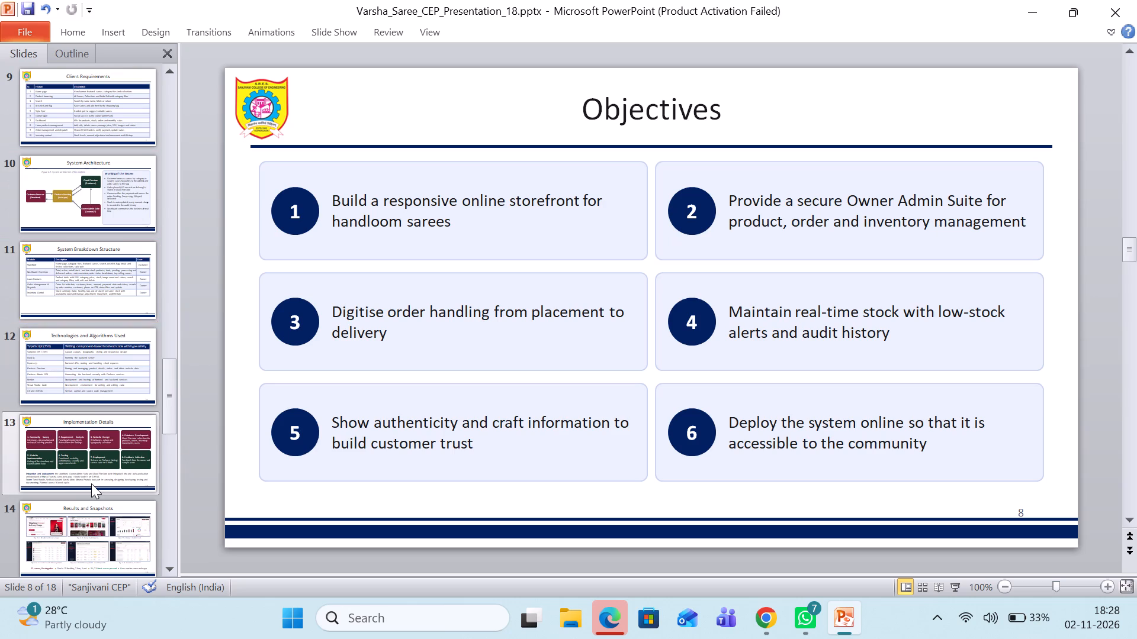
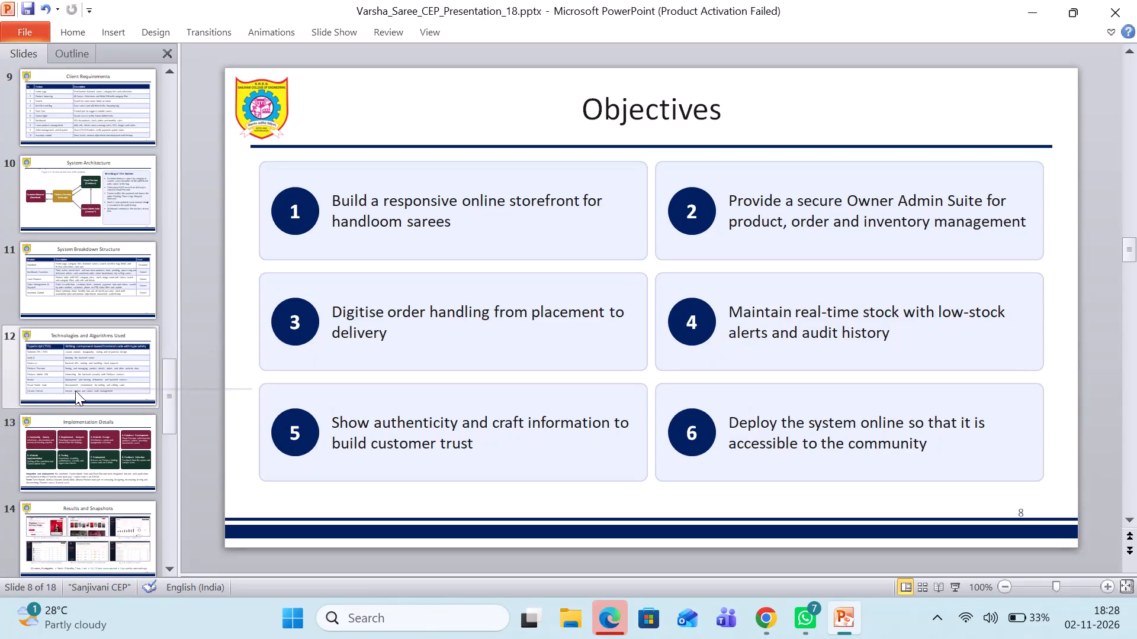
Look through the slide thumbnails from the title slide to Conclusion to check the overall presentation.
{"action": "scroll", "coordinate": [75, 390], "scroll_direction": "down", "scroll_amount": 1}
{"action": "scroll", "coordinate": [75, 390], "scroll_direction": "up", "scroll_amount": 1}
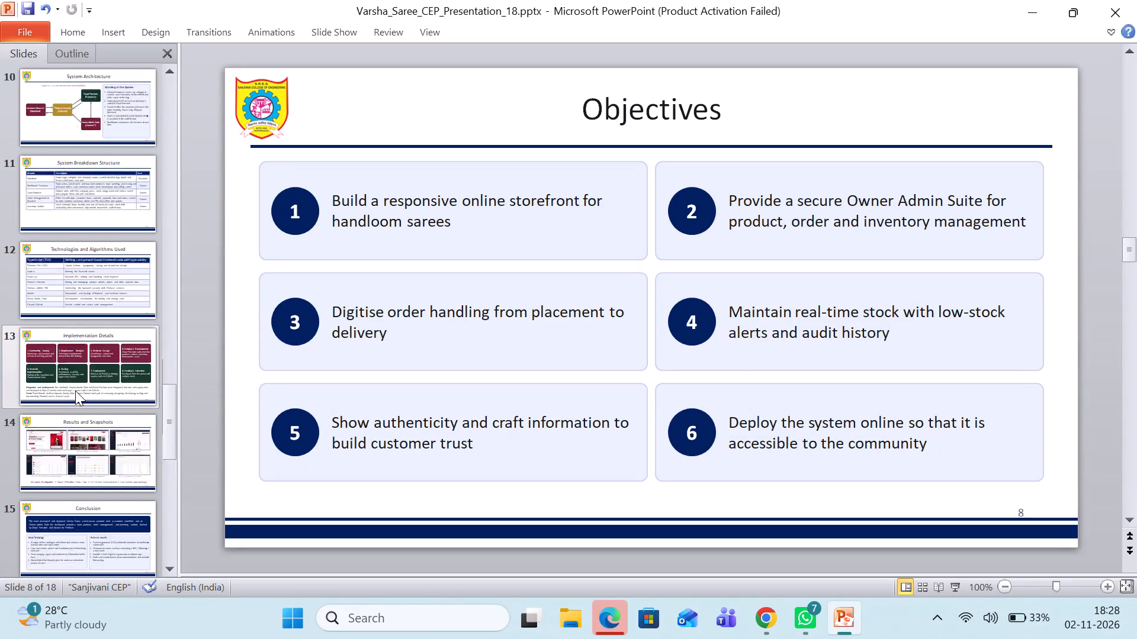
{"action": "scroll", "coordinate": [75, 390], "scroll_direction": "up", "scroll_amount": 3}
{"action": "scroll", "coordinate": [75, 390], "scroll_direction": "down", "scroll_amount": 1}
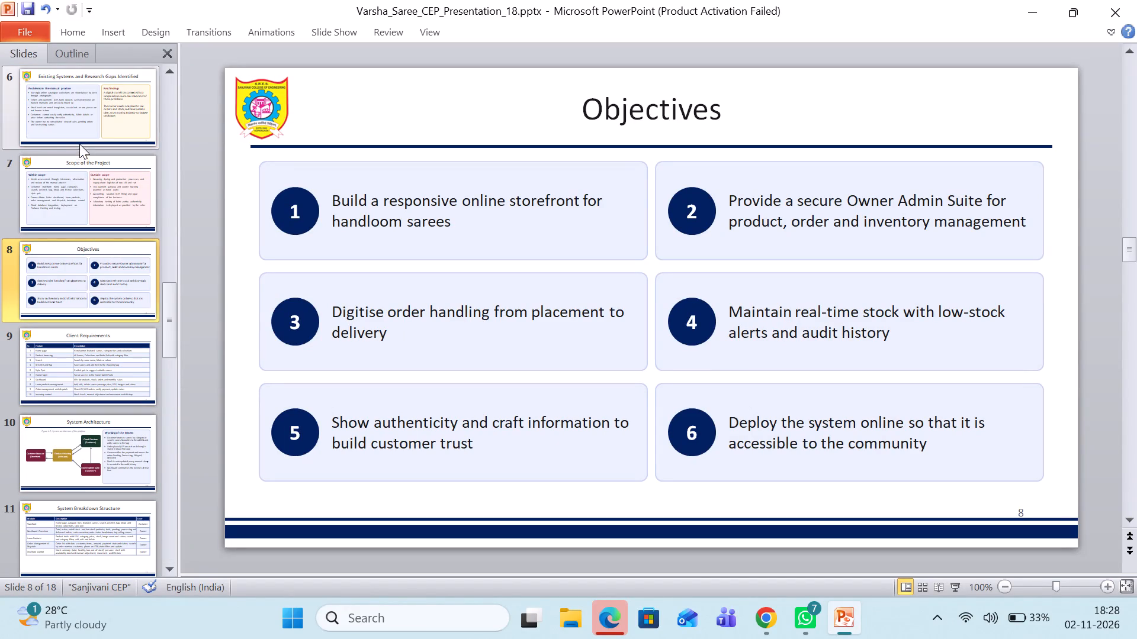
{"action": "scroll", "coordinate": [73, 133], "scroll_direction": "up", "scroll_amount": 2}
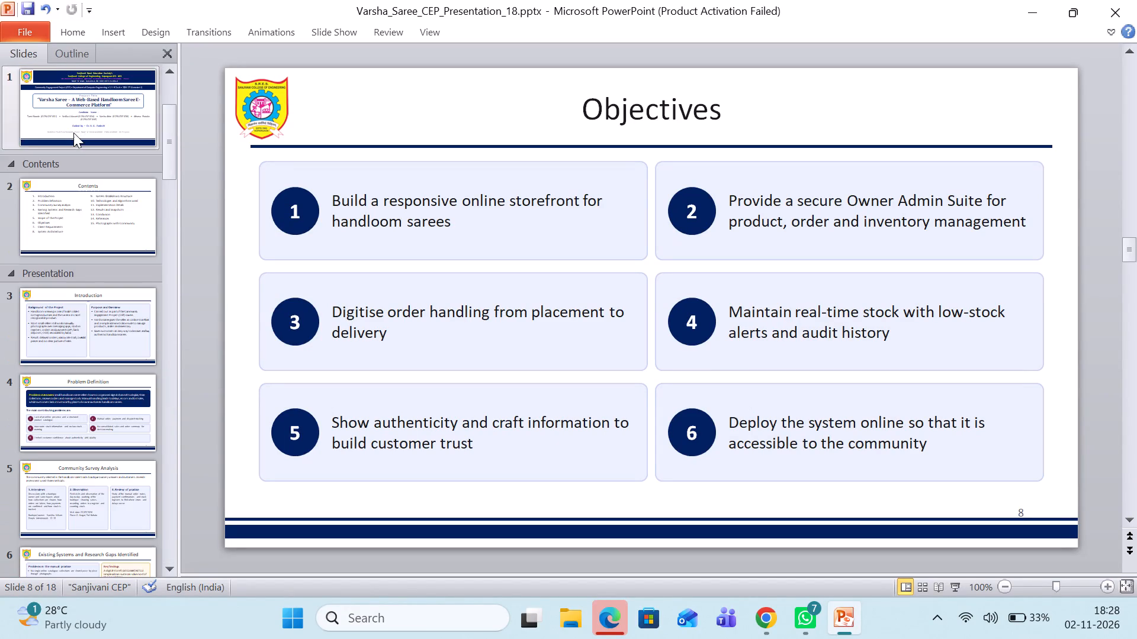
{"action": "scroll", "coordinate": [73, 133], "scroll_direction": "down", "scroll_amount": 1}
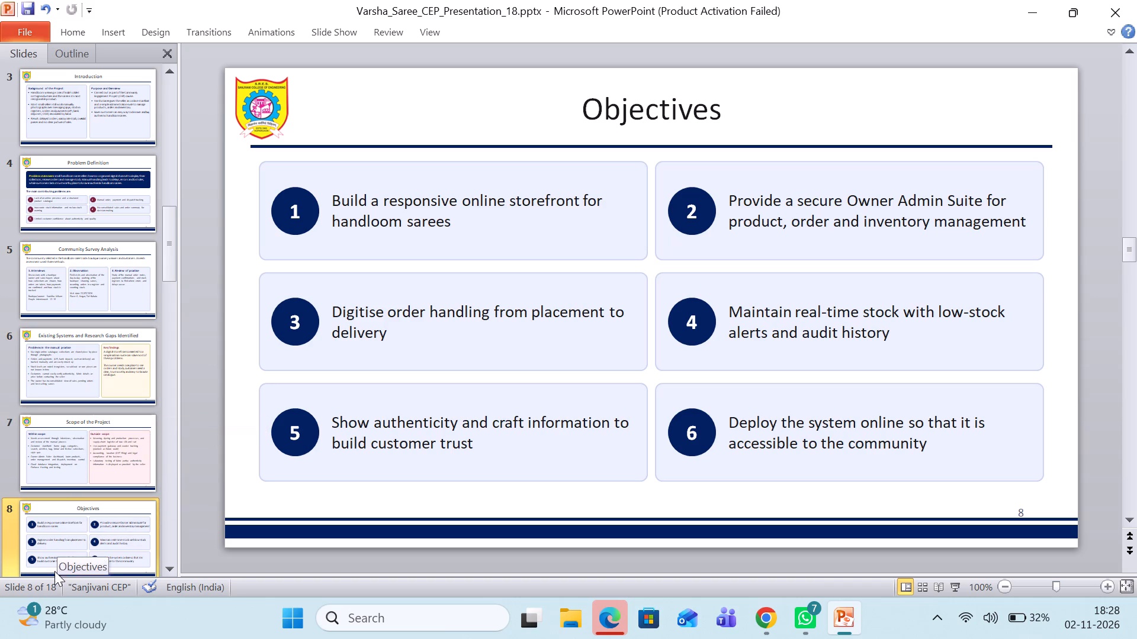
{"action": "scroll", "coordinate": [97, 534], "scroll_direction": "down", "scroll_amount": 1}
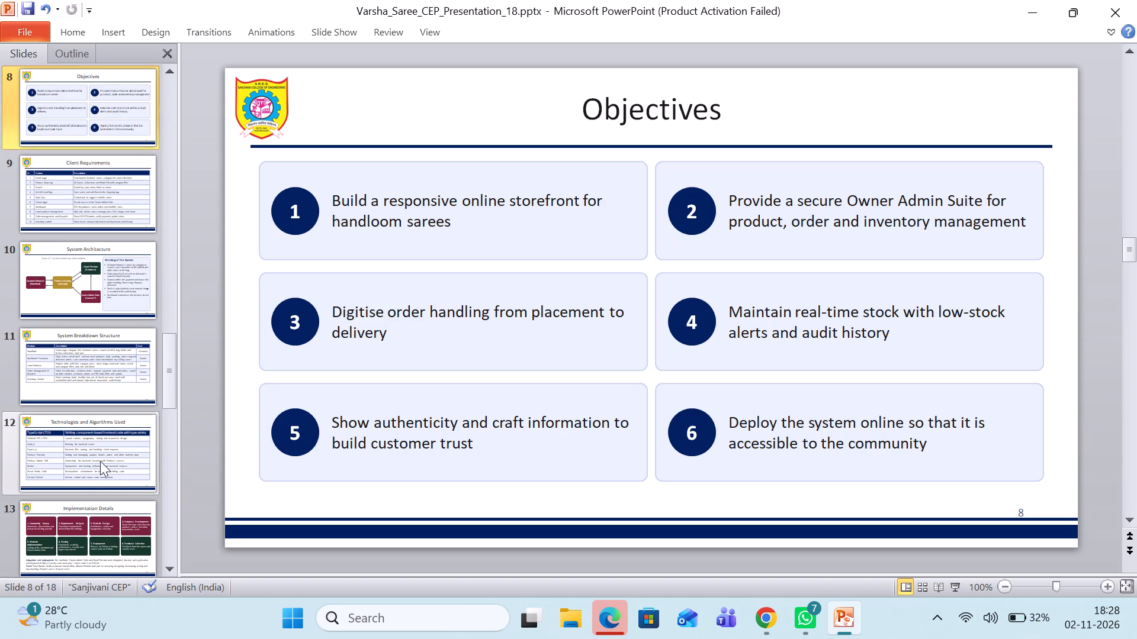
{"action": "scroll", "coordinate": [99, 446], "scroll_direction": "down", "scroll_amount": 2}
{"action": "scroll", "coordinate": [99, 446], "scroll_direction": "up", "scroll_amount": 3}
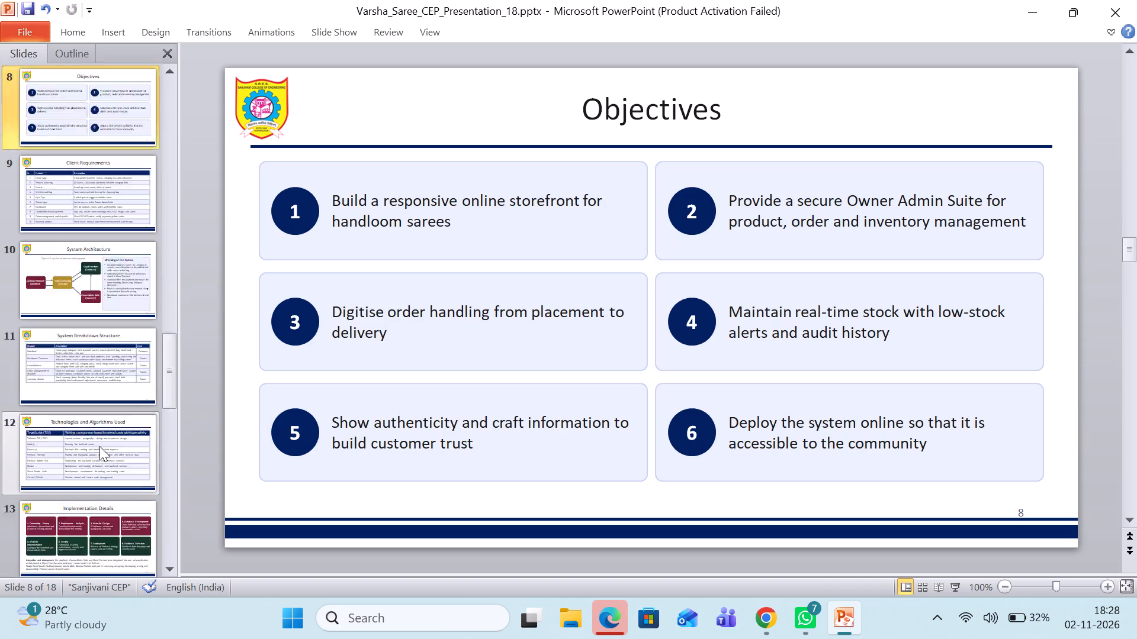
{"action": "scroll", "coordinate": [99, 446], "scroll_direction": "up", "scroll_amount": 9}
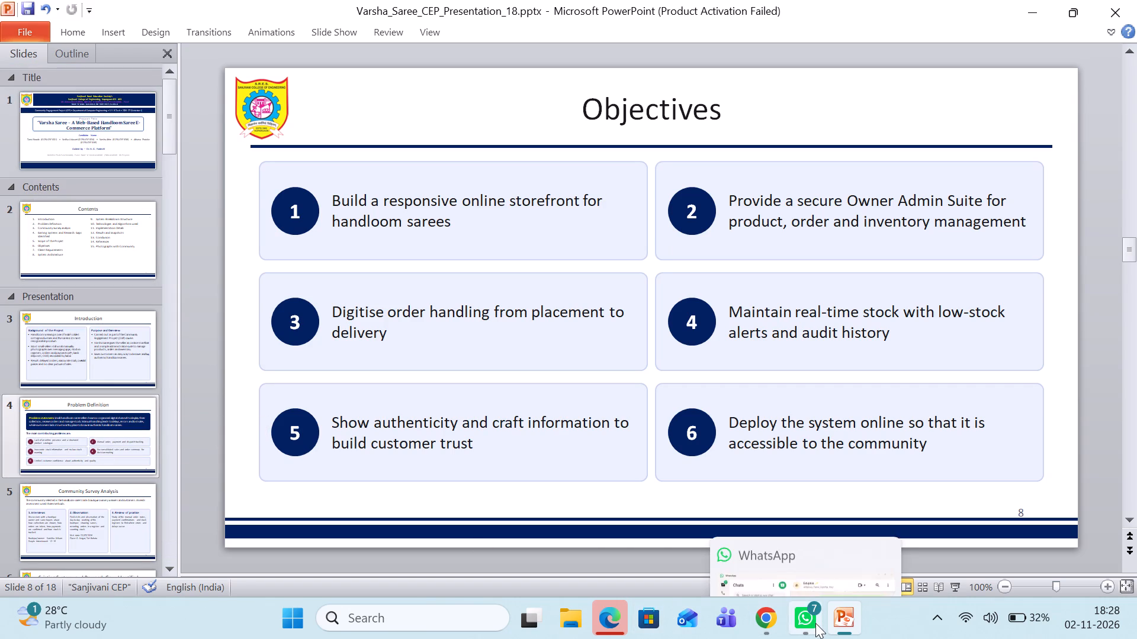
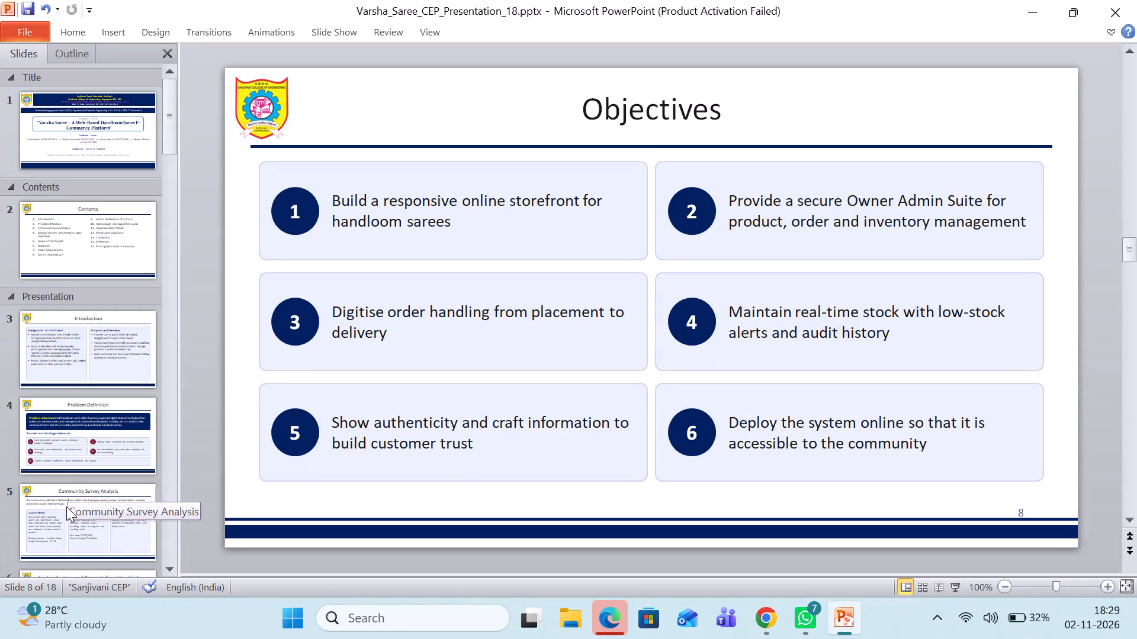
Review the slides again from Problem Definition on slide 4 through Objectives on slide 8.
{"action": "left_click", "coordinate": [76, 451]}
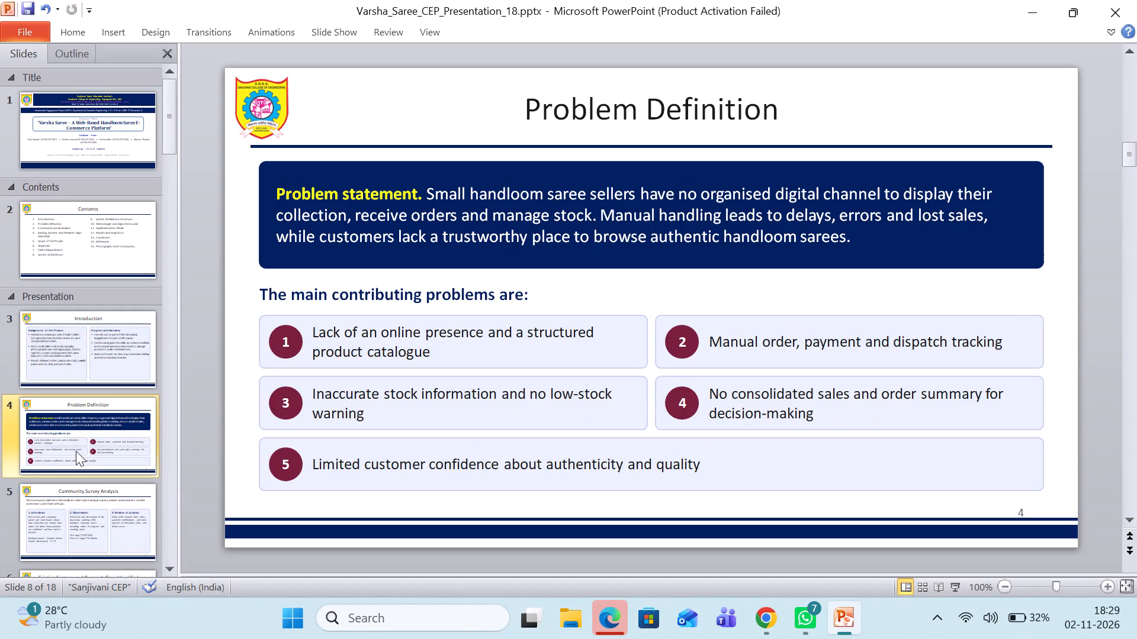
{"action": "key", "text": "Right"}
{"action": "key", "text": "Right"}
{"action": "left_click", "coordinate": [79, 499]}
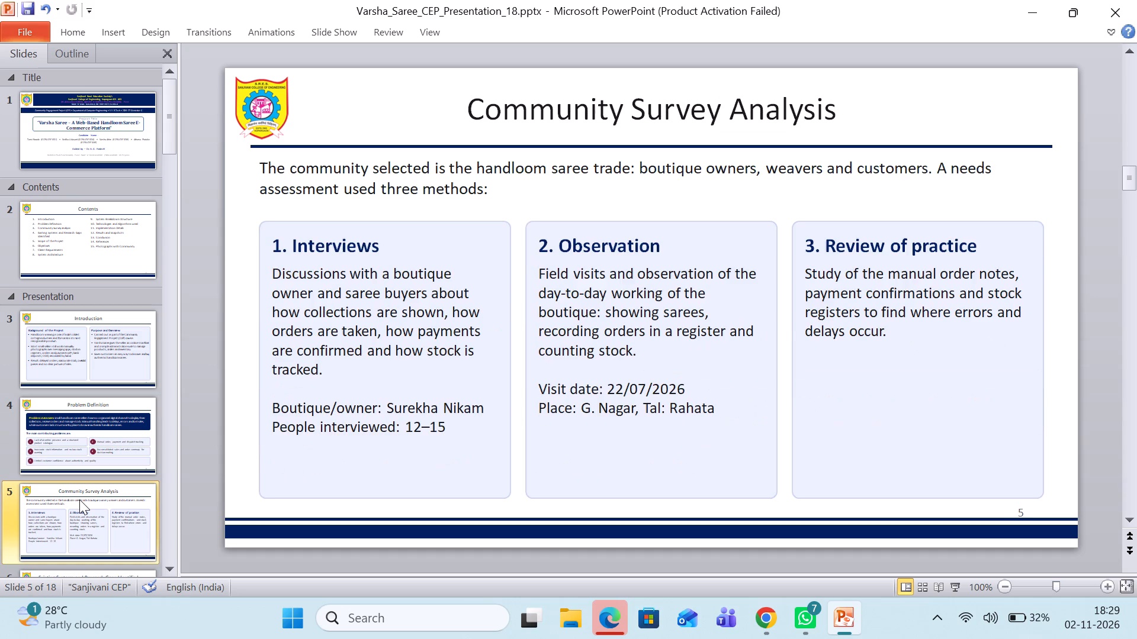
{"action": "key", "text": "Down"}
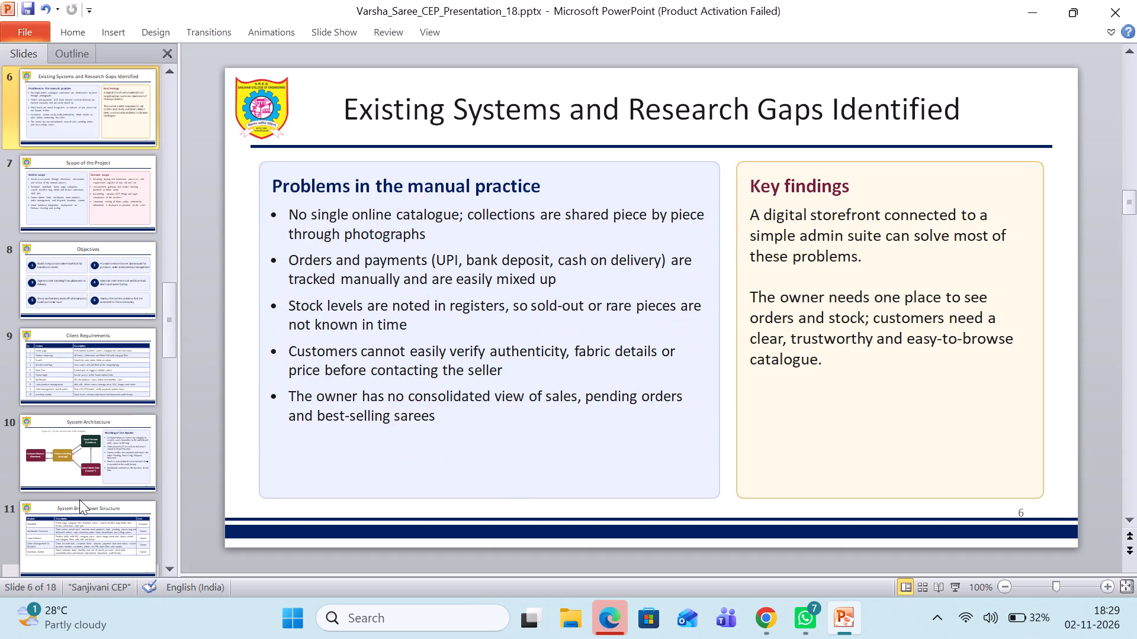
{"action": "key", "text": "Down"}
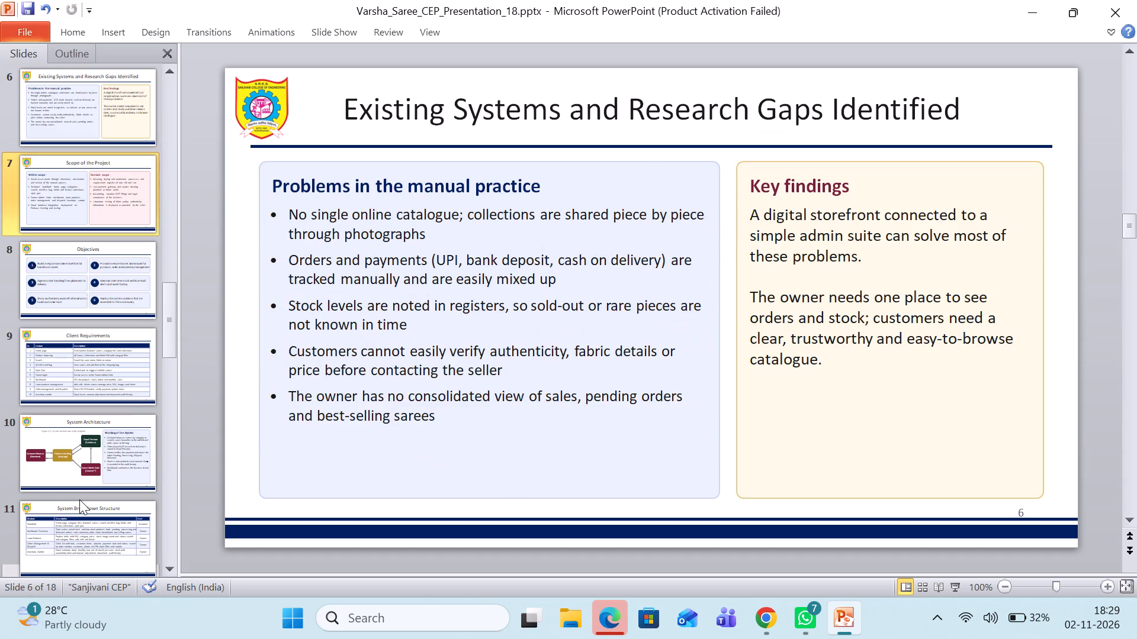
{"action": "key", "text": "Up"}
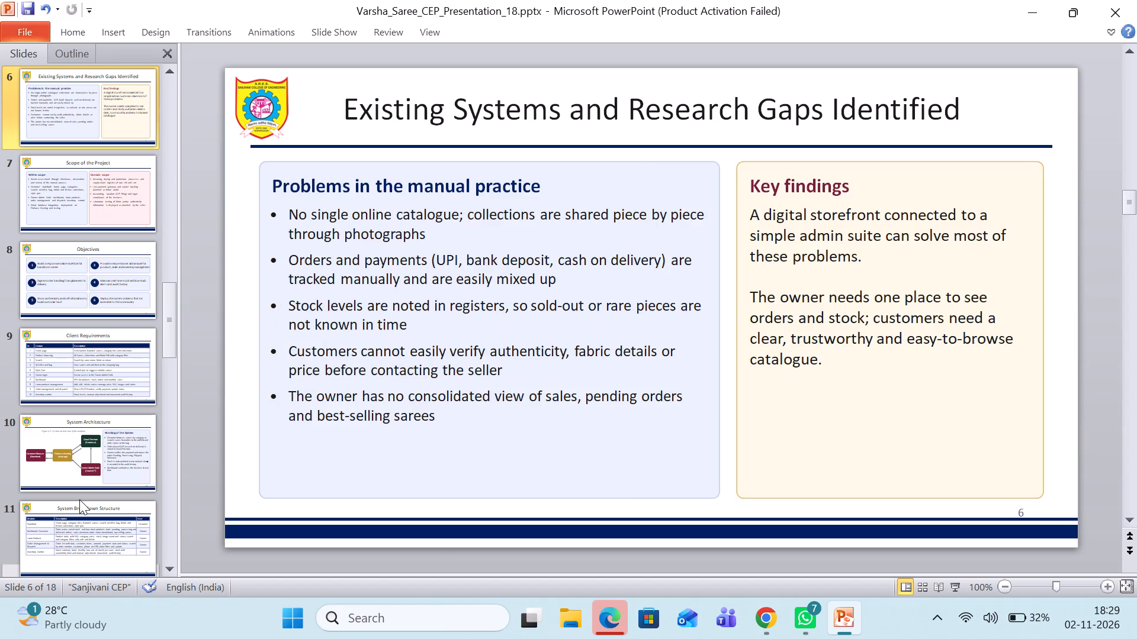
{"action": "key", "text": "Down"}
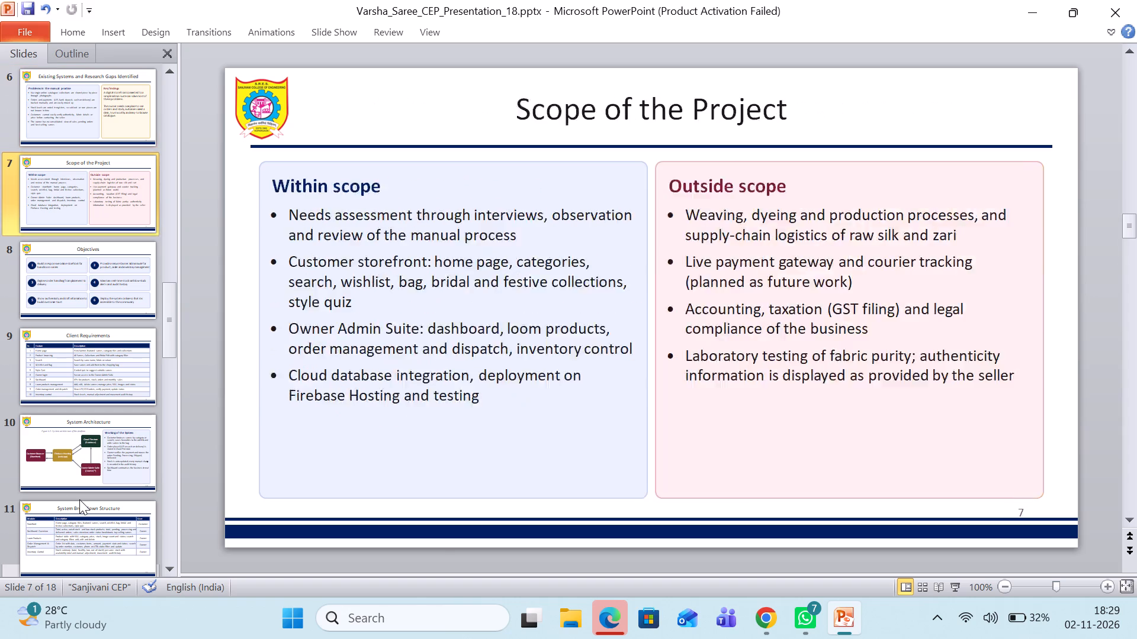
{"action": "key", "text": "Down"}
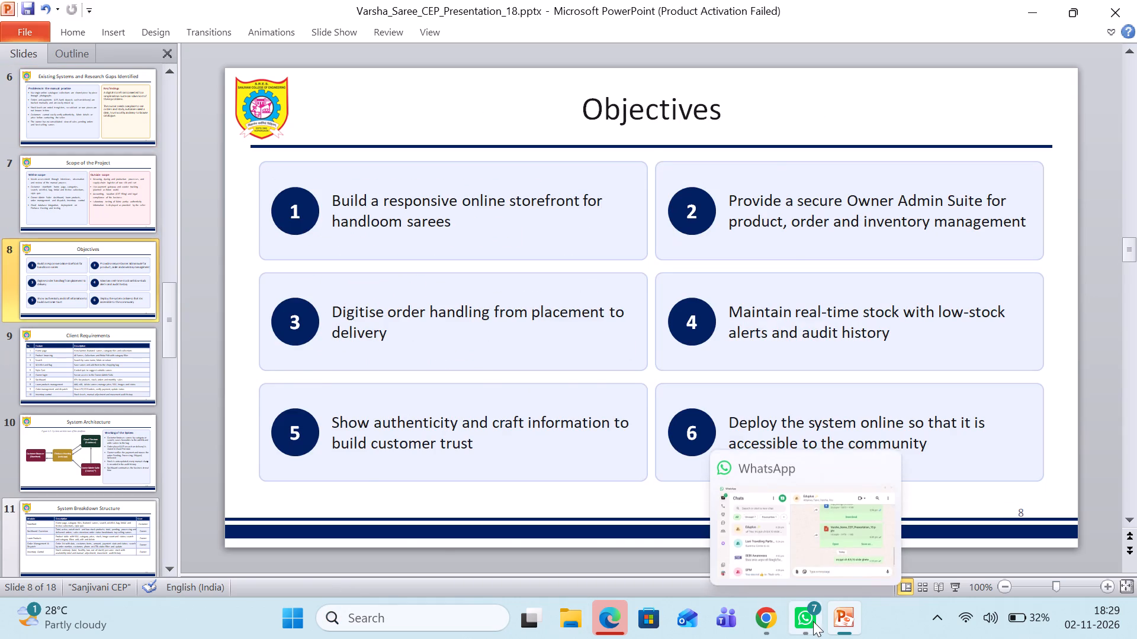
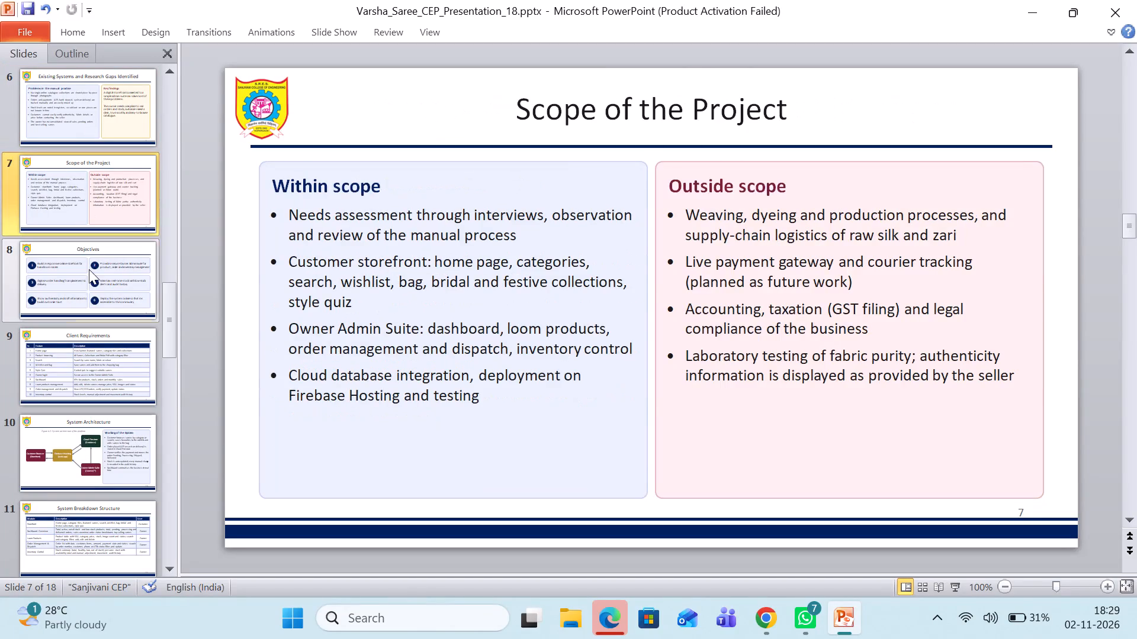
Review Objectives on slide 8 and Client Requirements on slide 9, and look over the remaining slide thumbnails.
{"action": "left_click", "coordinate": [89, 269]}
{"action": "left_click", "coordinate": [72, 353]}
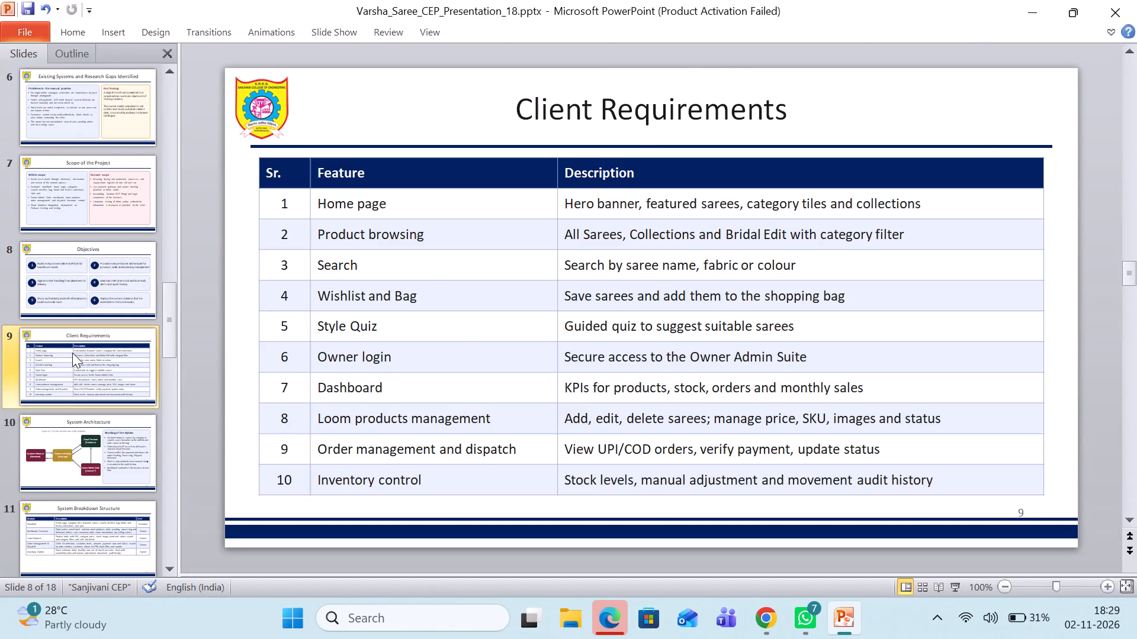
{"action": "scroll", "coordinate": [72, 401], "scroll_direction": "down", "scroll_amount": 1}
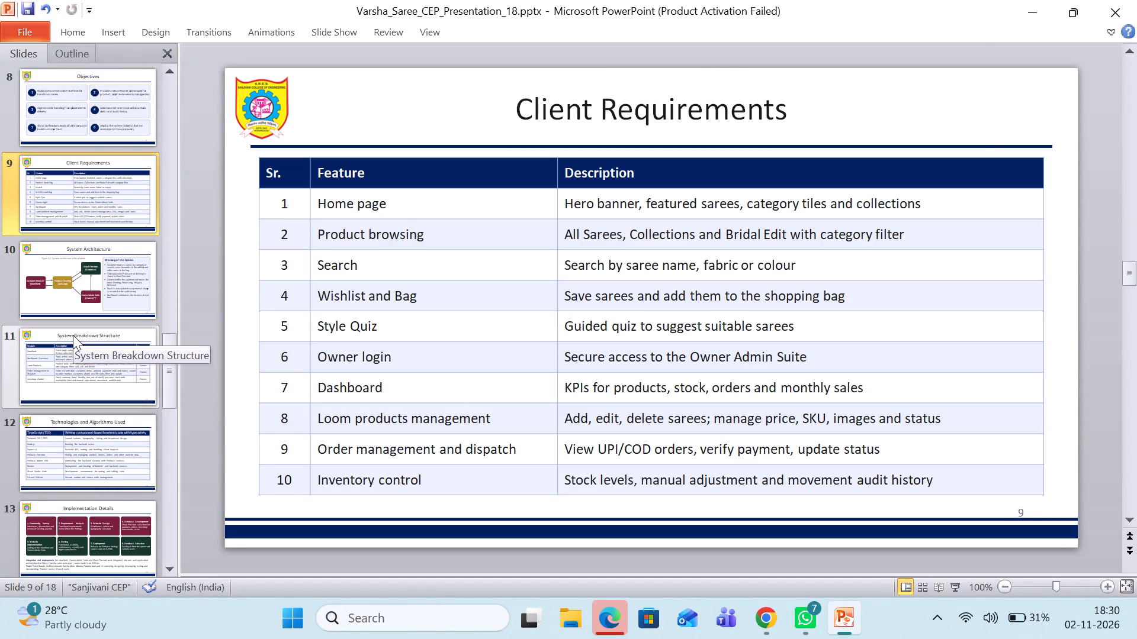
{"action": "scroll", "coordinate": [73, 335], "scroll_direction": "down", "scroll_amount": 1}
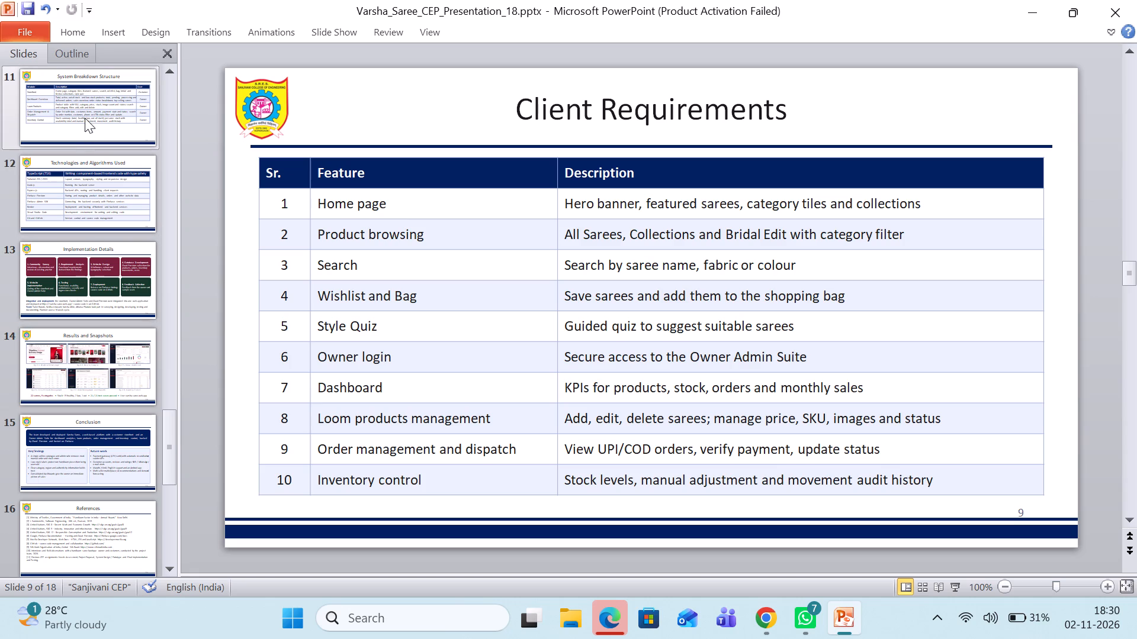
{"action": "scroll", "coordinate": [90, 450], "scroll_direction": "up", "scroll_amount": 1}
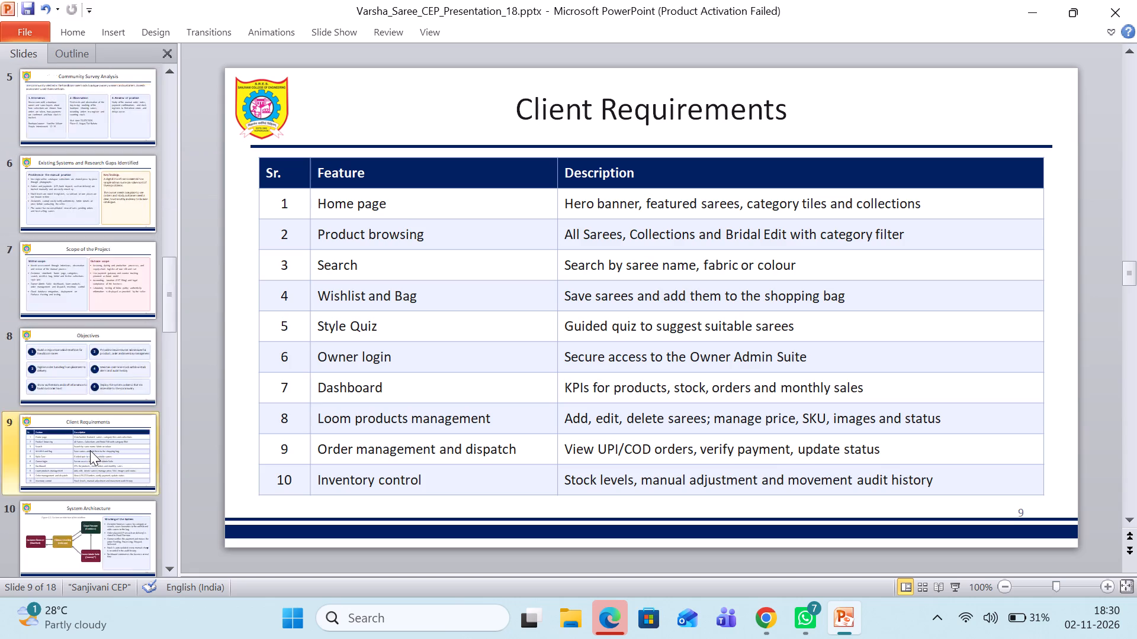
{"action": "scroll", "coordinate": [90, 450], "scroll_direction": "up", "scroll_amount": 4}
{"action": "scroll", "coordinate": [90, 450], "scroll_direction": "down", "scroll_amount": 1}
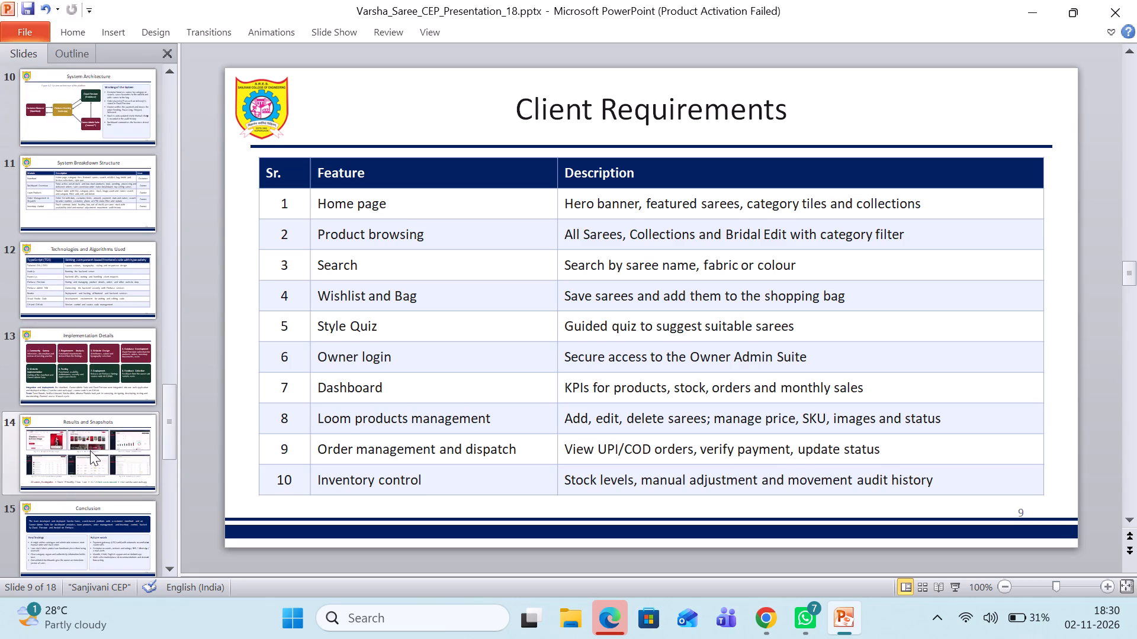
{"action": "scroll", "coordinate": [90, 450], "scroll_direction": "up", "scroll_amount": 6}
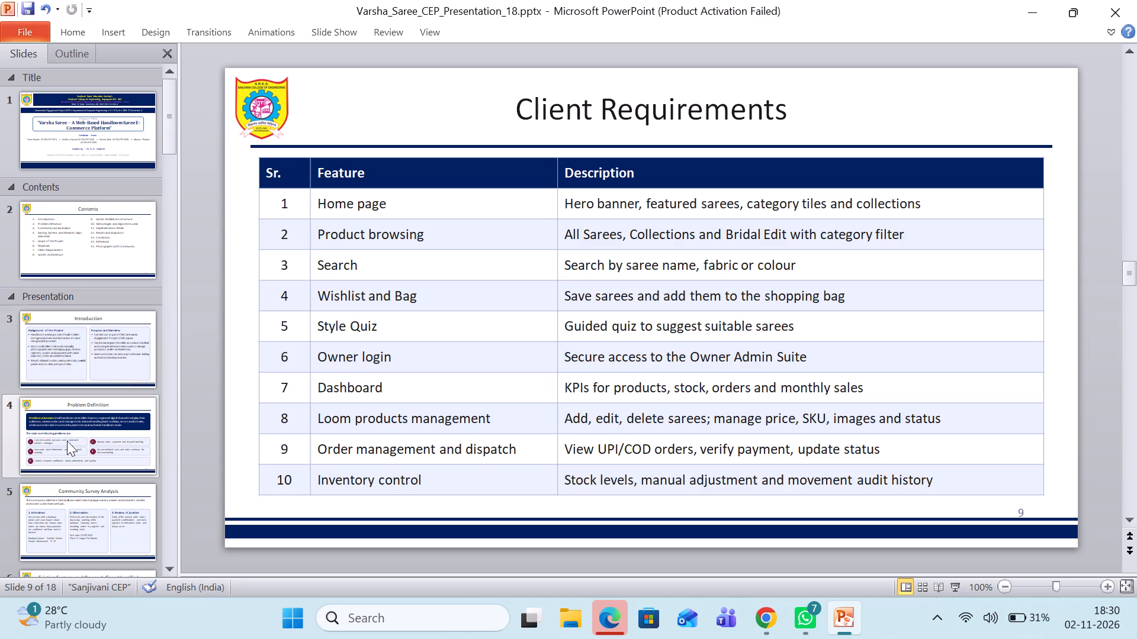
{"action": "scroll", "coordinate": [150, 465], "scroll_direction": "down", "scroll_amount": 3}
Save the presentation.
{"action": "key", "text": "ctrl+s"}
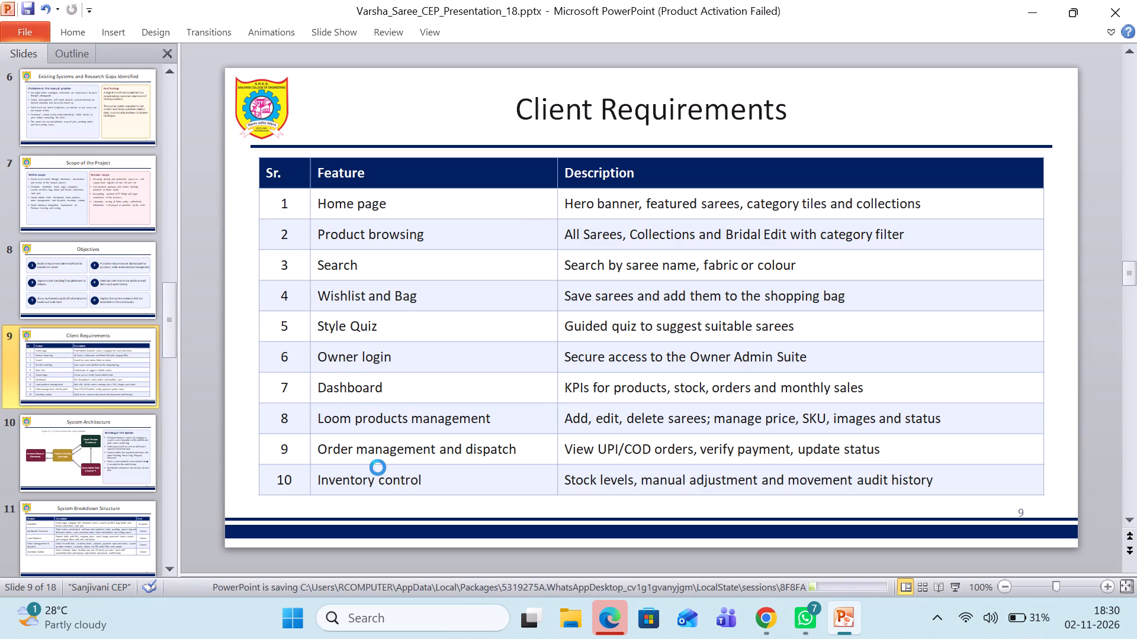
{"action": "key", "text": "ctrl+s"}
Go back through the slides from System Architecture to the title slide and look it over.
{"action": "scroll", "coordinate": [378, 467], "scroll_direction": "down", "scroll_amount": 1}
{"action": "scroll", "coordinate": [378, 467], "scroll_direction": "up", "scroll_amount": 1}
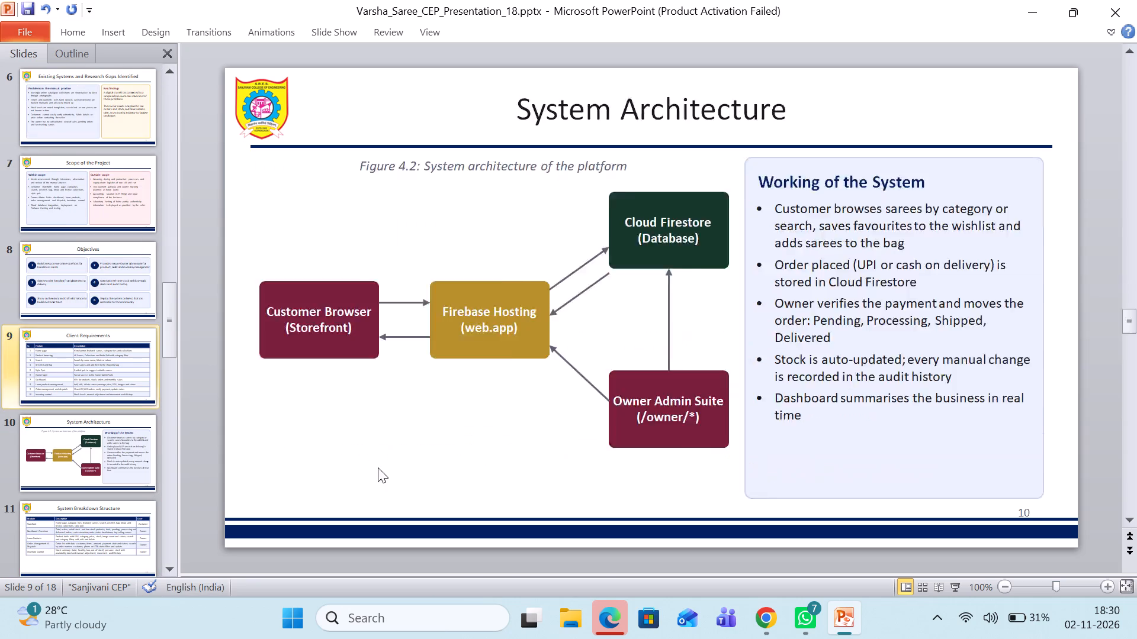
{"action": "scroll", "coordinate": [378, 467], "scroll_direction": "up", "scroll_amount": 2}
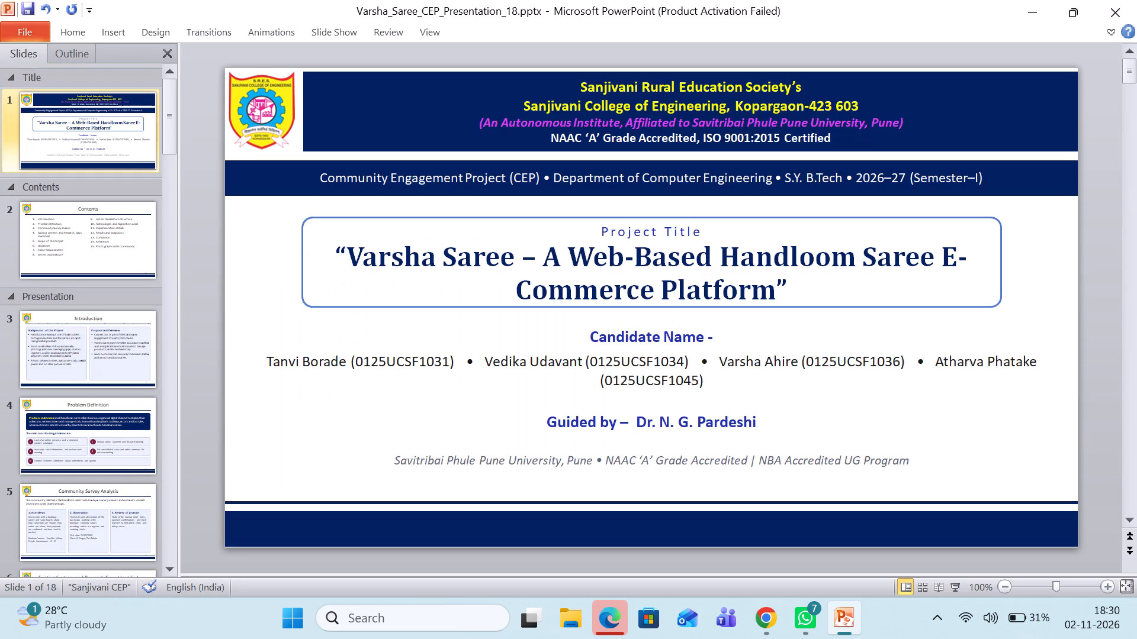
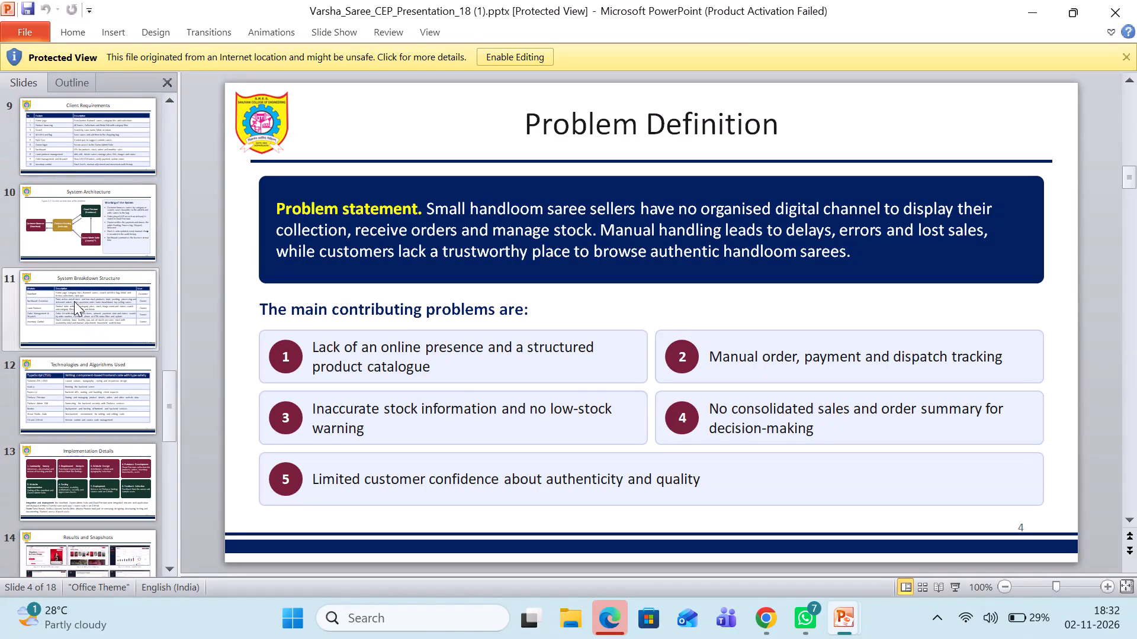
Review the Technologies and Algorithms Used slide and browse the slides between Community Survey Analysis and Results and Snapshots.
{"action": "left_click", "coordinate": [69, 399]}
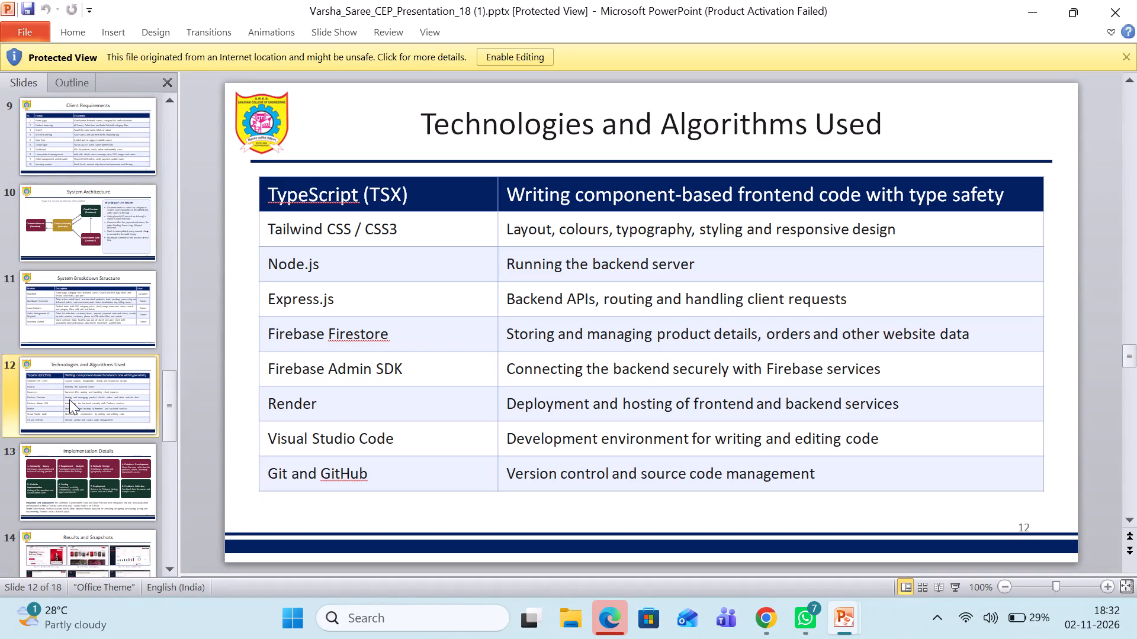
{"action": "scroll", "coordinate": [487, 319], "scroll_direction": "up", "scroll_amount": 2}
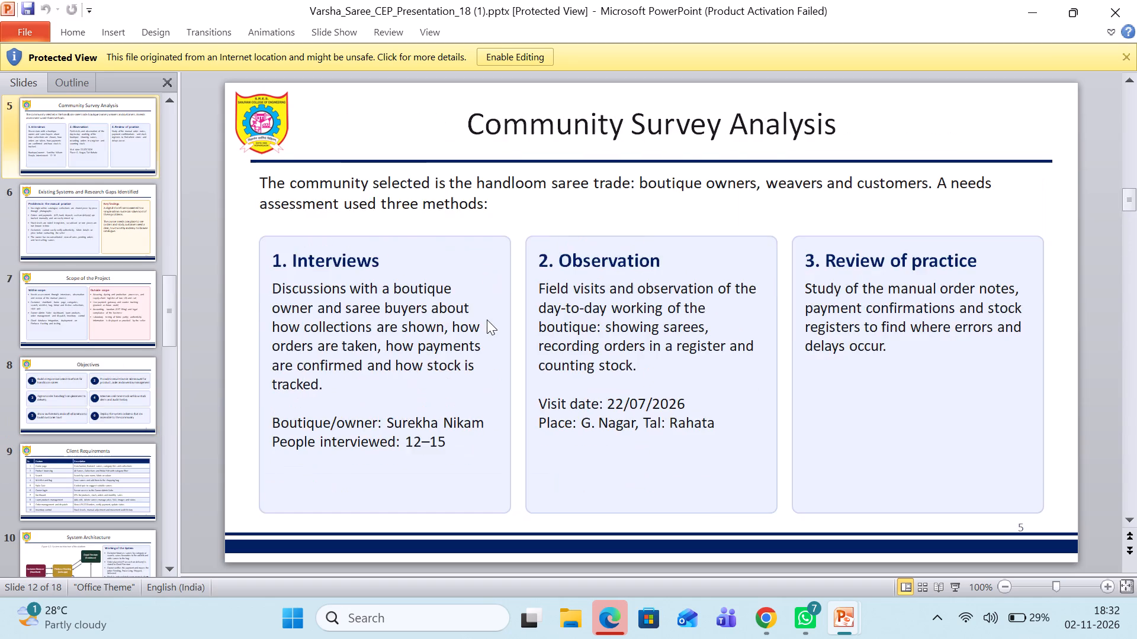
{"action": "scroll", "coordinate": [487, 319], "scroll_direction": "down", "scroll_amount": 20}
{"action": "scroll", "coordinate": [487, 319], "scroll_direction": "down", "scroll_amount": 9}
{"action": "scroll", "coordinate": [487, 319], "scroll_direction": "up", "scroll_amount": 4}
{"action": "scroll", "coordinate": [487, 319], "scroll_direction": "down", "scroll_amount": 10}
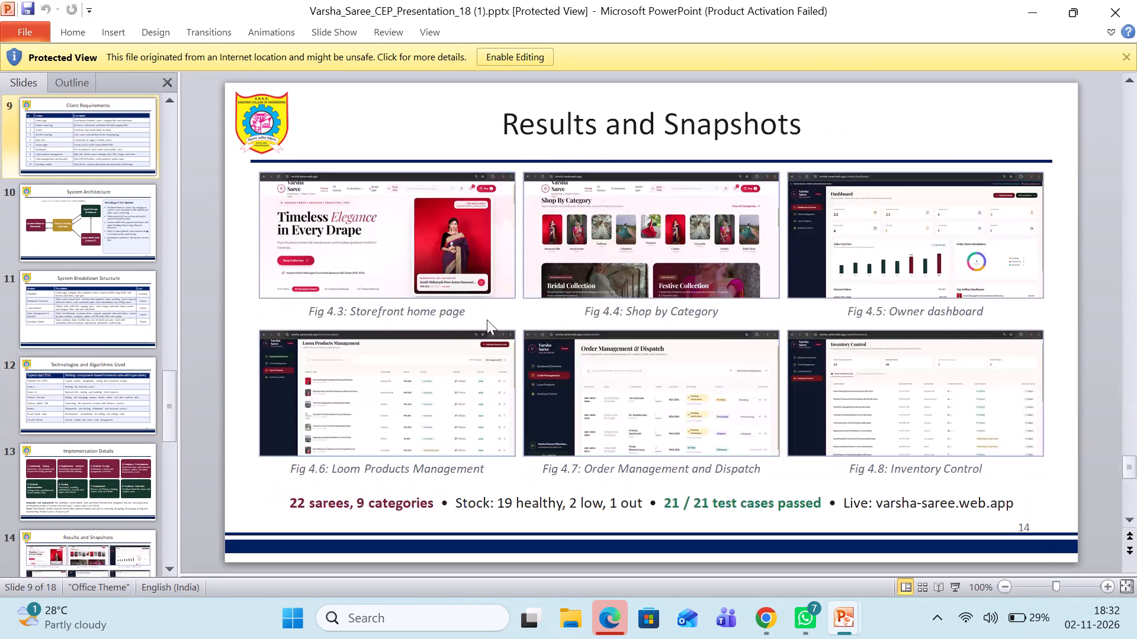
Review the slides from Results and Snapshots on slide 14 to the closing Thank You slide, and browse the thumbnails back to slide 1.
{"action": "scroll", "coordinate": [487, 319], "scroll_direction": "down", "scroll_amount": 5}
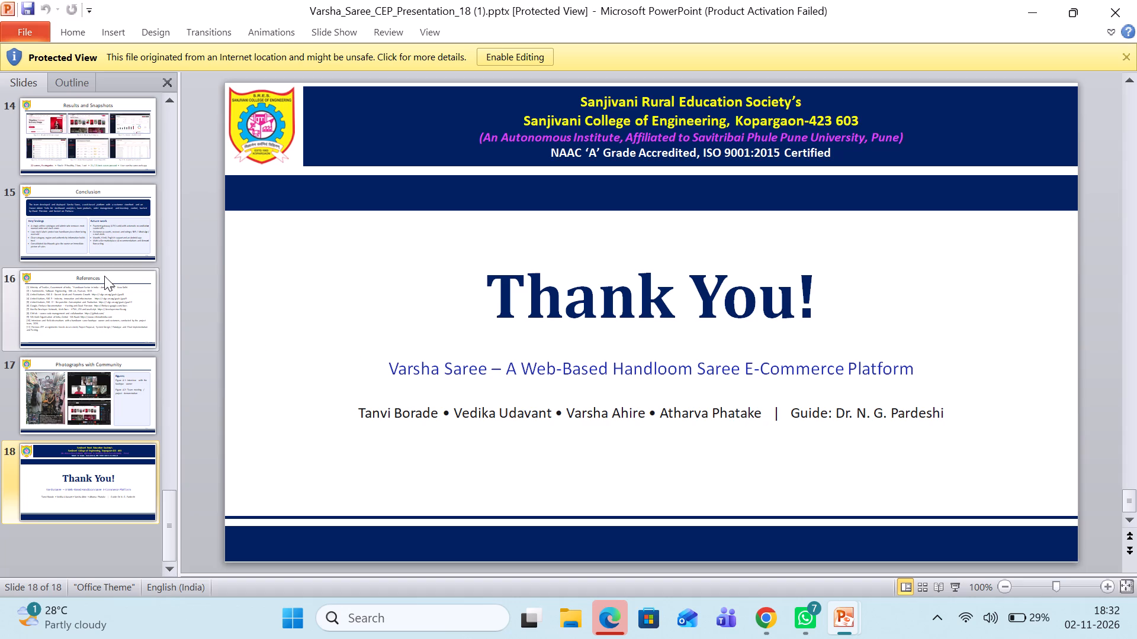
{"action": "scroll", "coordinate": [104, 276], "scroll_direction": "up", "scroll_amount": 10}
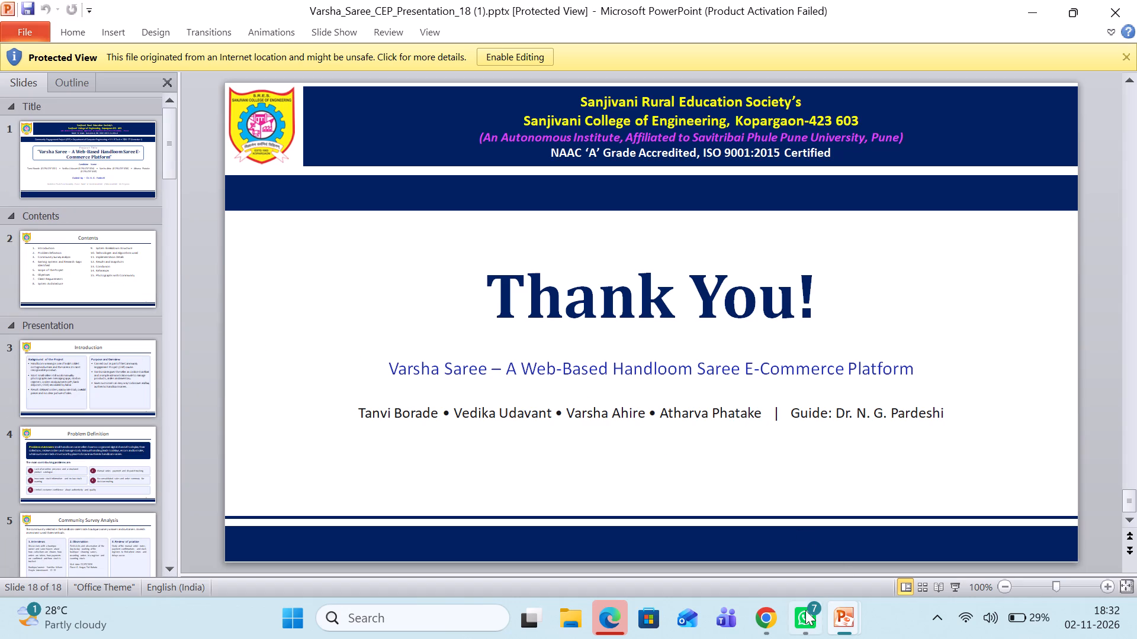
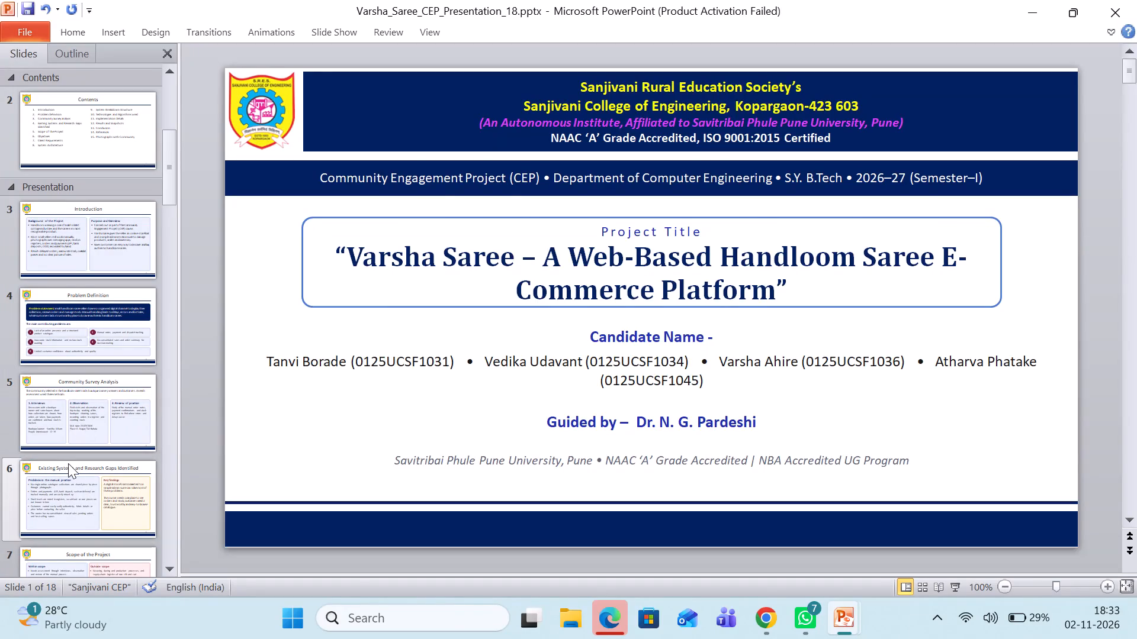
Review slides 6 to 9, from Existing Systems and Research Gaps Identified to Client Requirements, and go back to slide 6.
{"action": "left_click", "coordinate": [69, 463]}
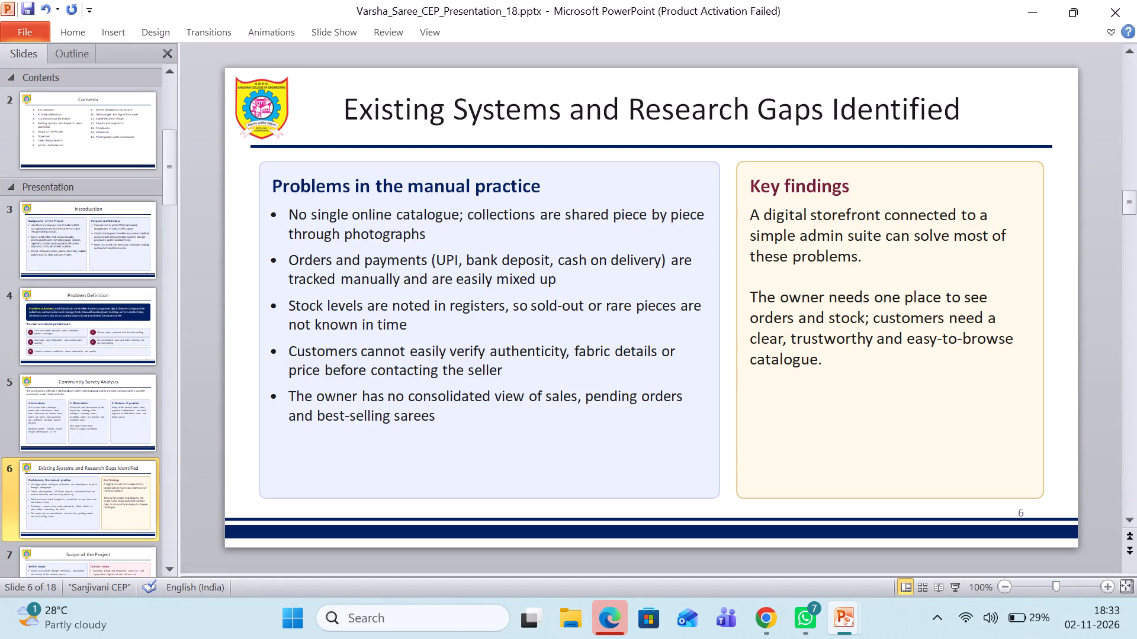
{"action": "key", "text": "Right"}
{"action": "key", "text": "Down"}
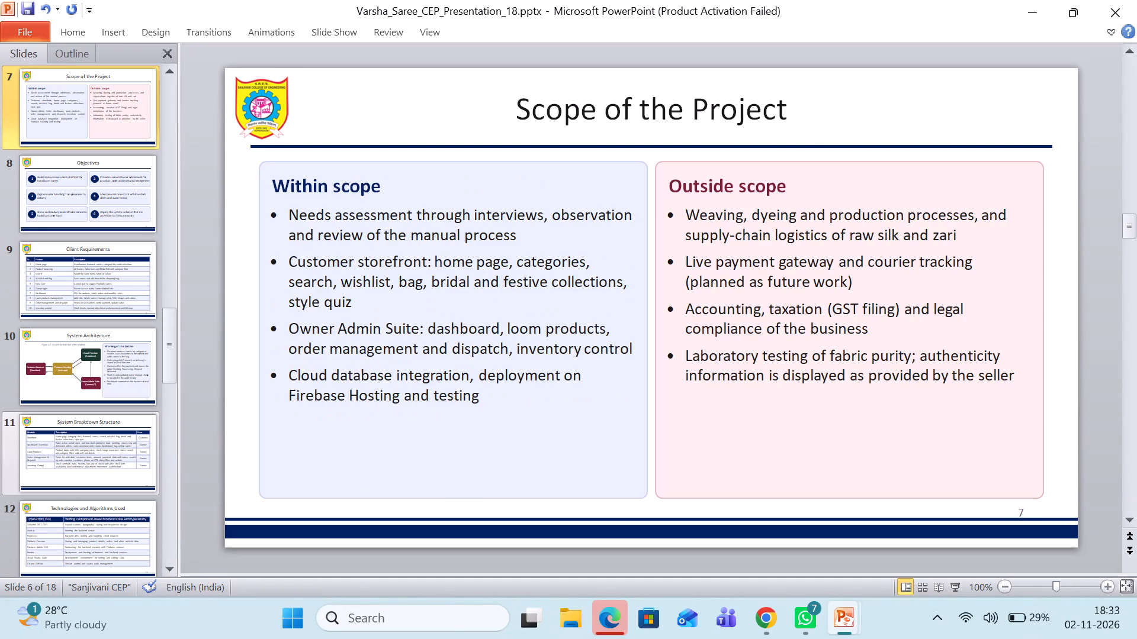
{"action": "key", "text": "Down"}
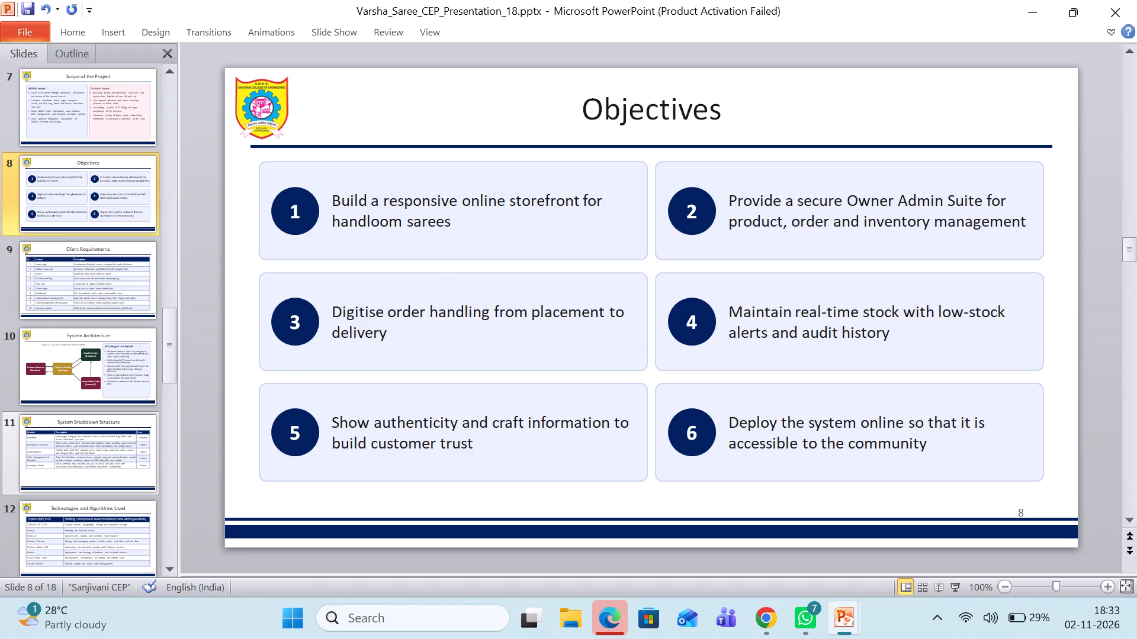
{"action": "key", "text": "Down"}
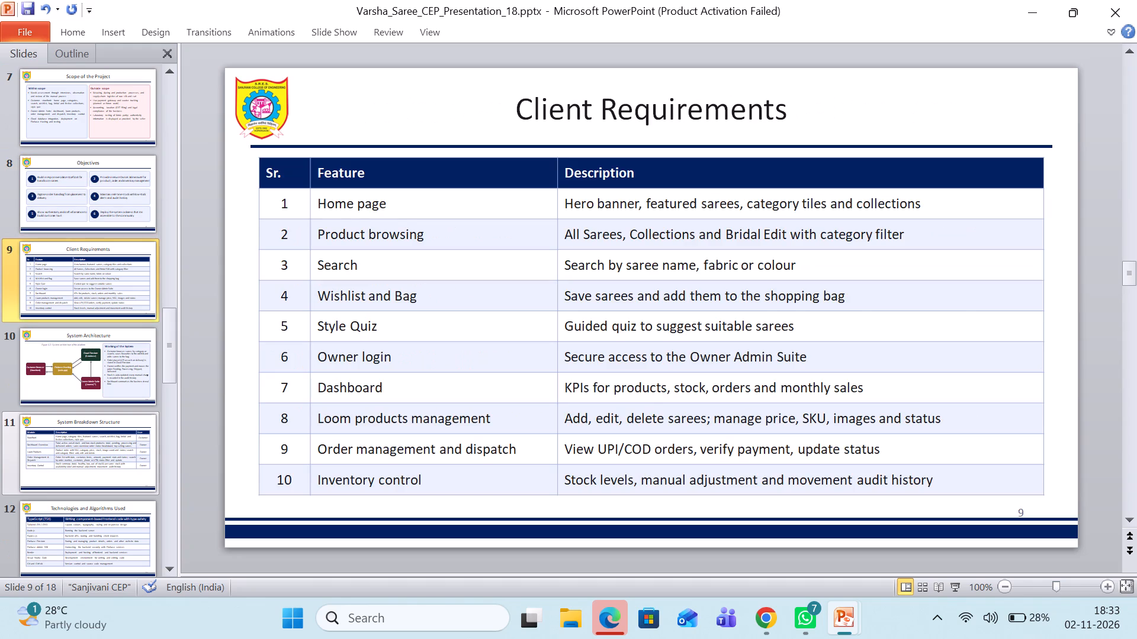
{"action": "key", "text": "Up"}
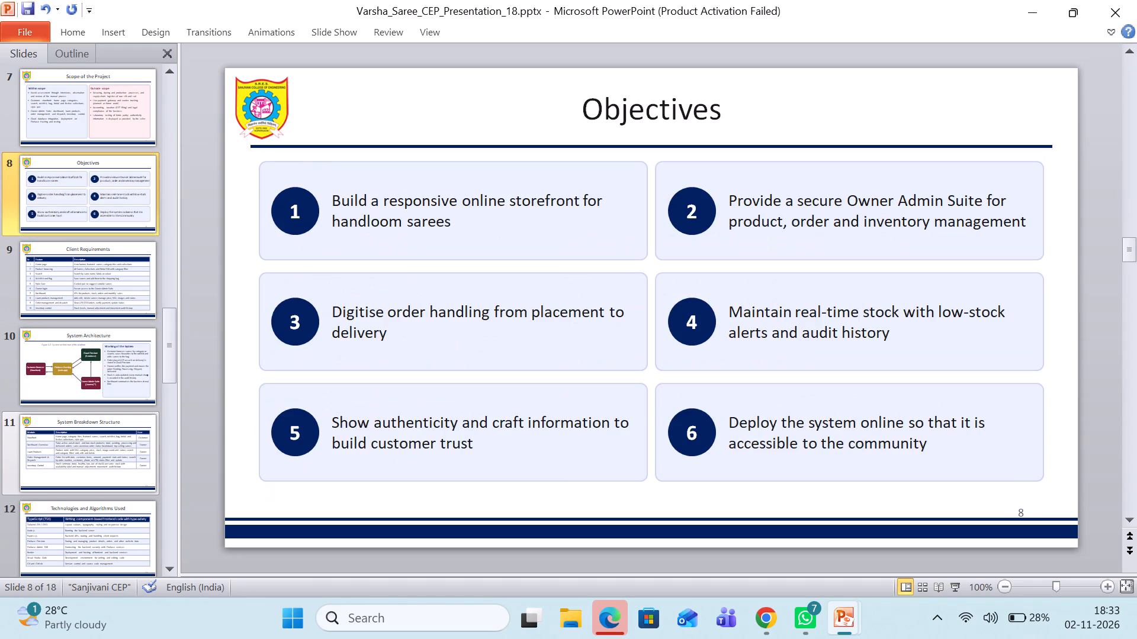
{"action": "key", "text": "Up"}
{"action": "key", "text": "Up"}
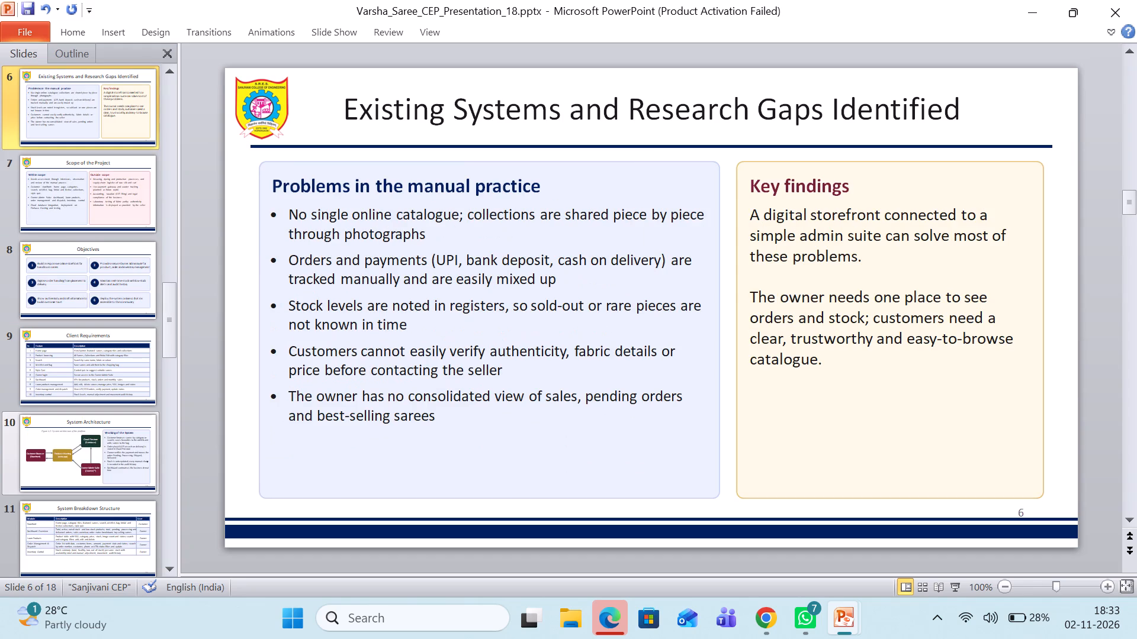
Skim the slides from Existing Systems and Research Gaps Identified on slide 6 through to Conclusion on slide 15.
{"action": "key", "text": "Down"}
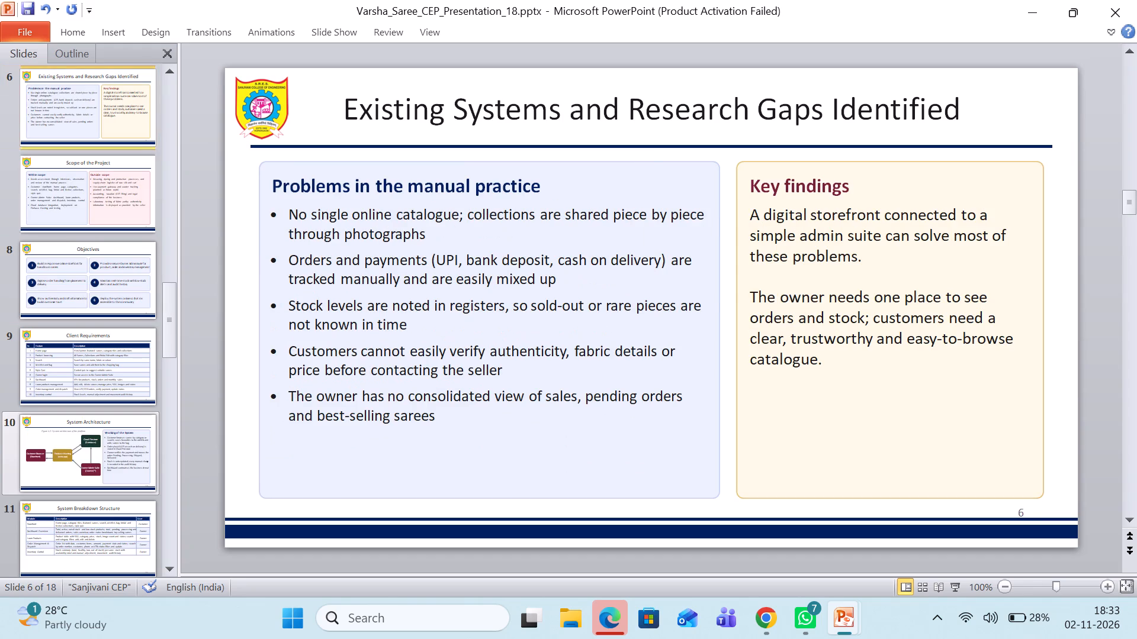
{"action": "key", "text": "Down"}
{"action": "key", "text": "Down"}
{"action": "key", "text": "Down"}
{"action": "key", "text": "Down"}
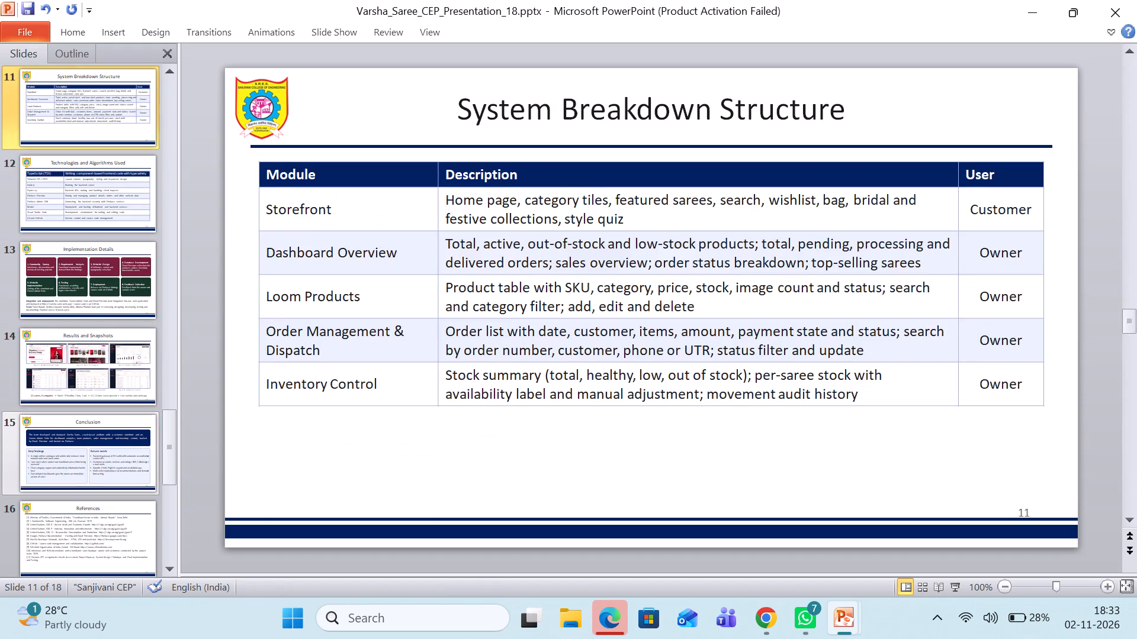
{"action": "key", "text": "Down"}
{"action": "key", "text": "Down"}
{"action": "key", "text": "Down"}
{"action": "key", "text": "Down"}
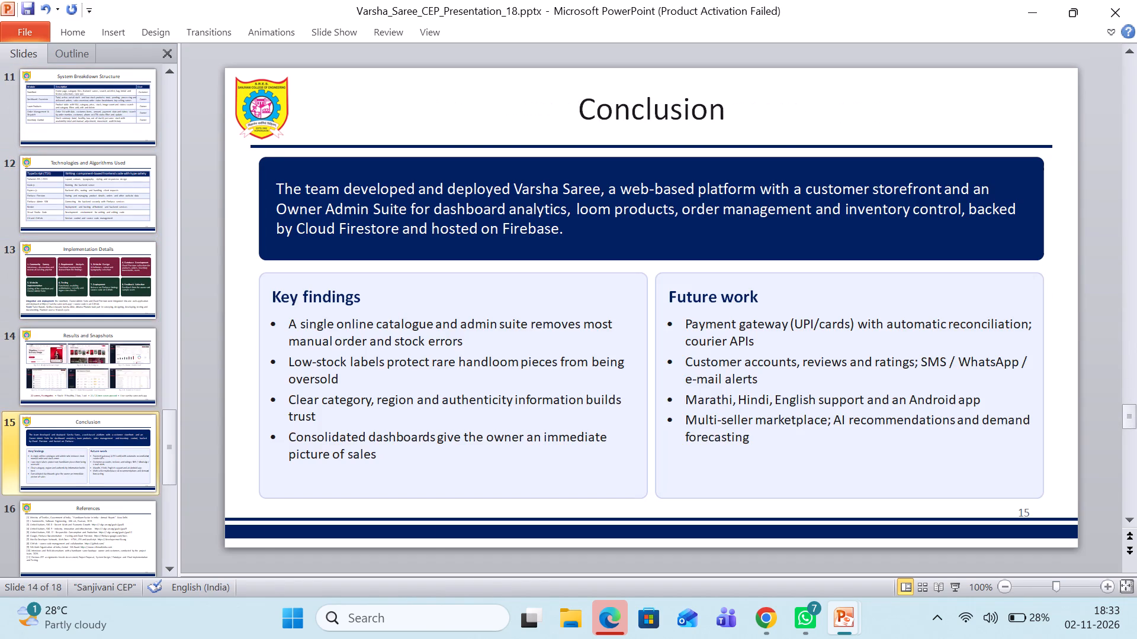
Recheck the closing slides from Results and Snapshots on slide 14 to Thank You on slide 18, and return to Conclusion on slide 15.
{"action": "key", "text": "Up"}
{"action": "key", "text": "Down"}
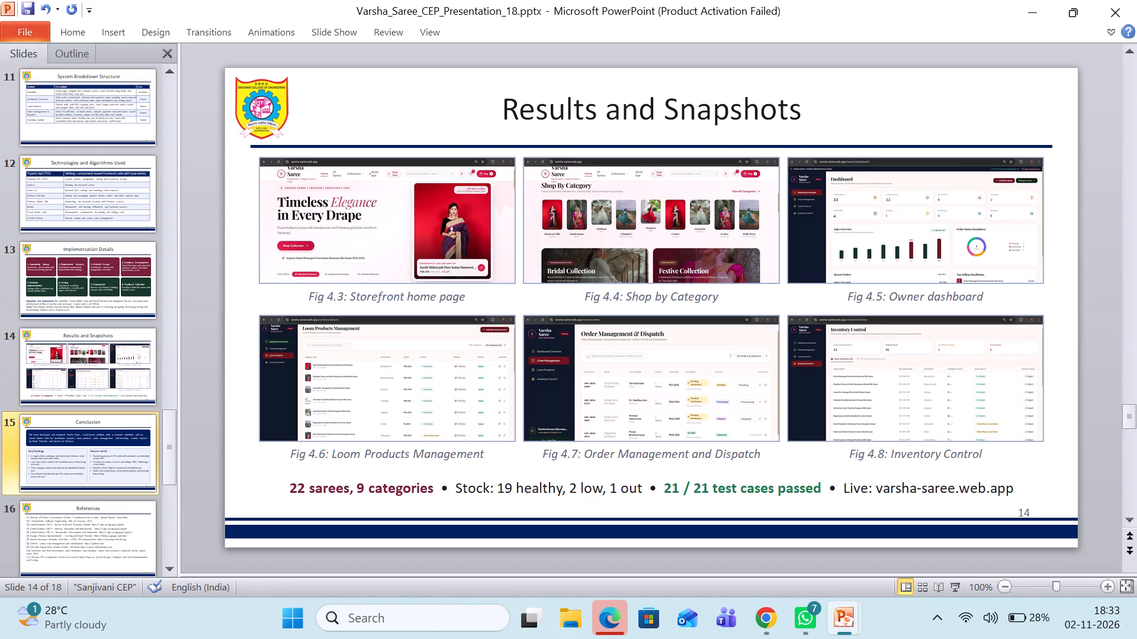
{"action": "key", "text": "Down"}
{"action": "key", "text": "Down"}
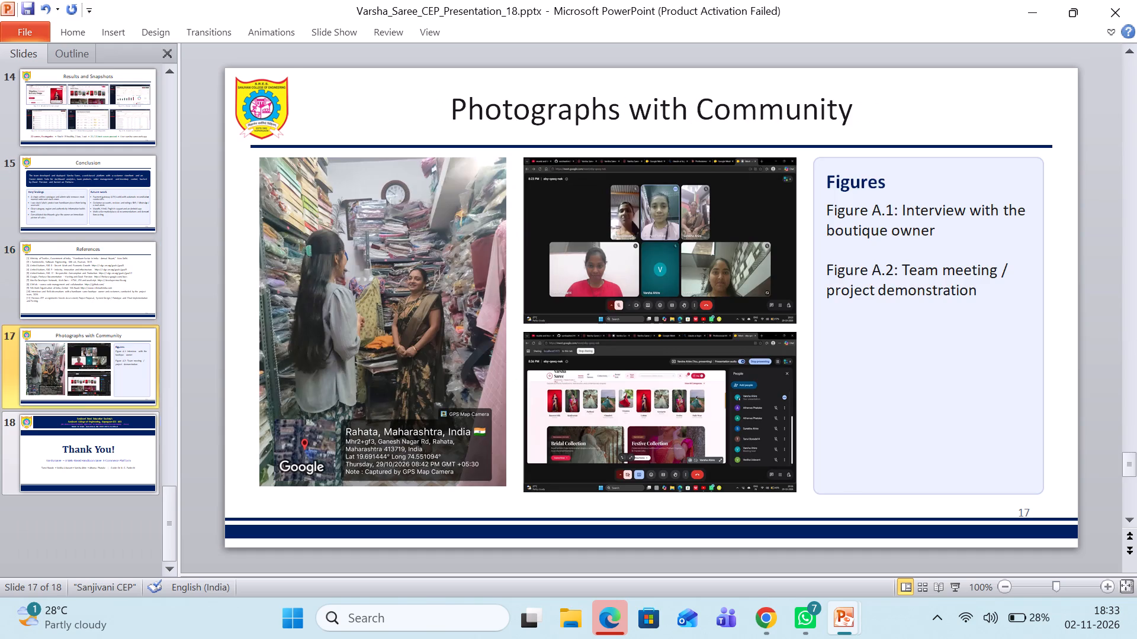
{"action": "key", "text": "Down"}
{"action": "key", "text": "Down"}
{"action": "key", "text": "Up"}
{"action": "key", "text": "Up"}
{"action": "key", "text": "Down"}
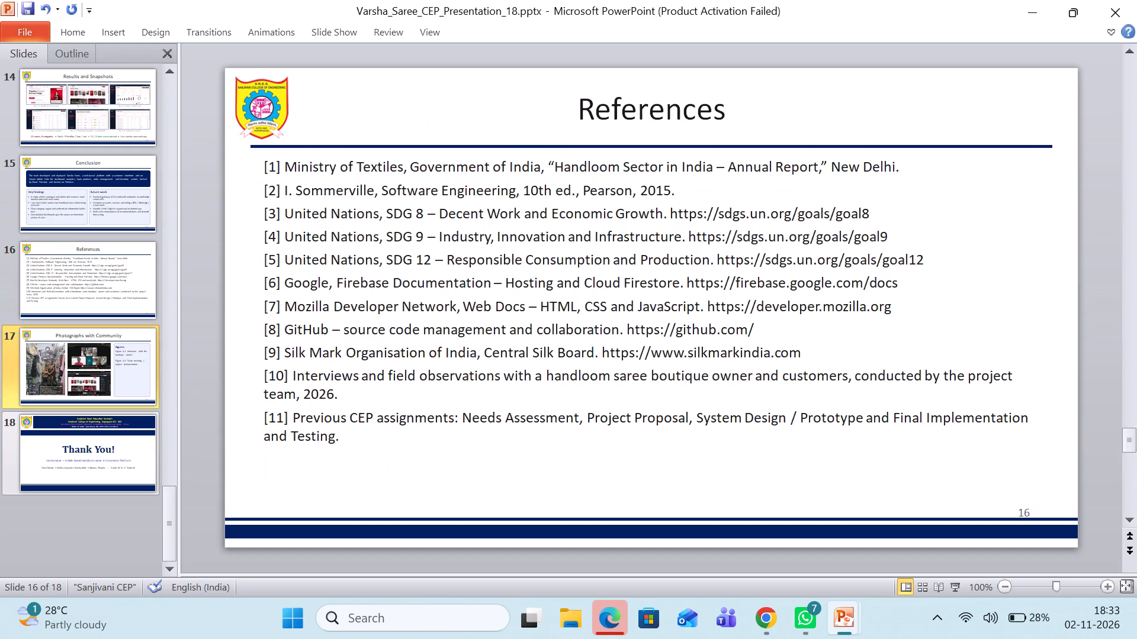
{"action": "key", "text": "Up"}
{"action": "key", "text": "Up"}
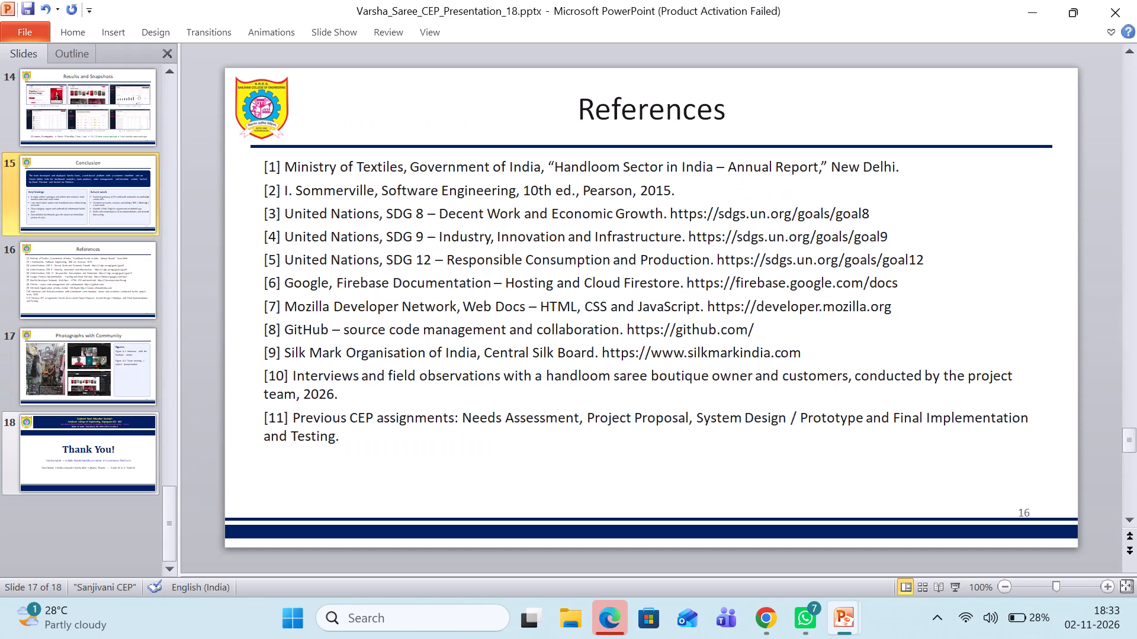
Go back through the slides from Conclusion on slide 15 to the title slide, skimming each one.
{"action": "key", "text": "Up"}
{"action": "key", "text": "Up"}
{"action": "key", "text": "Up"}
{"action": "key", "text": "Up"}
{"action": "key", "text": "Up"}
{"action": "key", "text": "Up"}
{"action": "key", "text": "Up"}
{"action": "key", "text": "Up"}
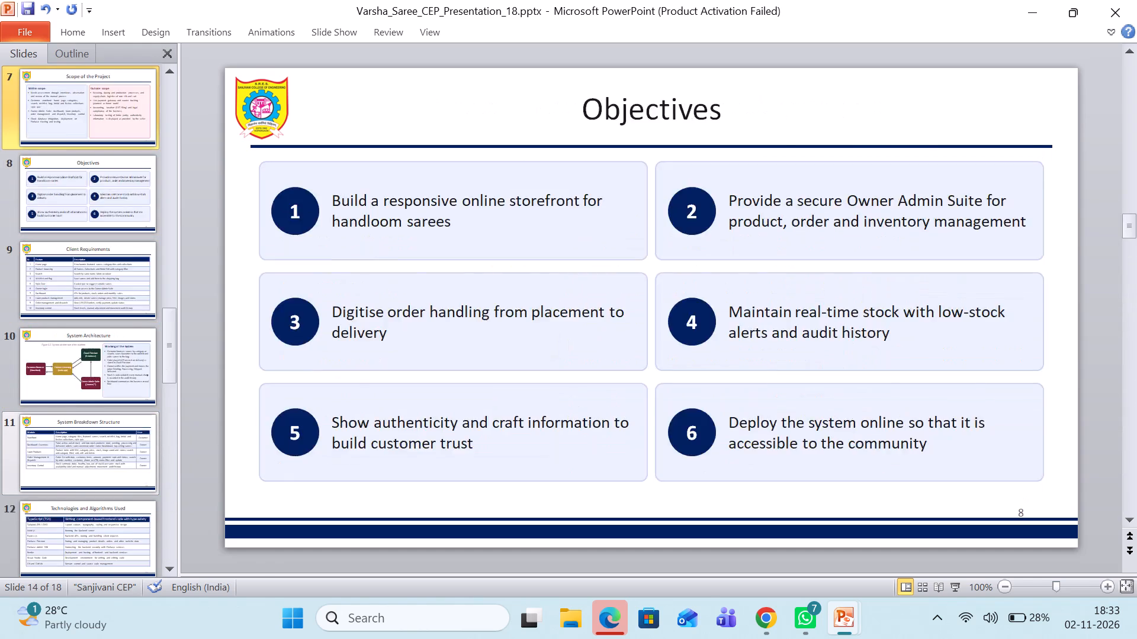
{"action": "key", "text": "Up"}
{"action": "key", "text": "Up"}
{"action": "key", "text": "Up"}
{"action": "key", "text": "Up"}
{"action": "key", "text": "Up"}
{"action": "key", "text": "Up"}
{"action": "key", "text": "Up"}
{"action": "key", "text": "Up"}
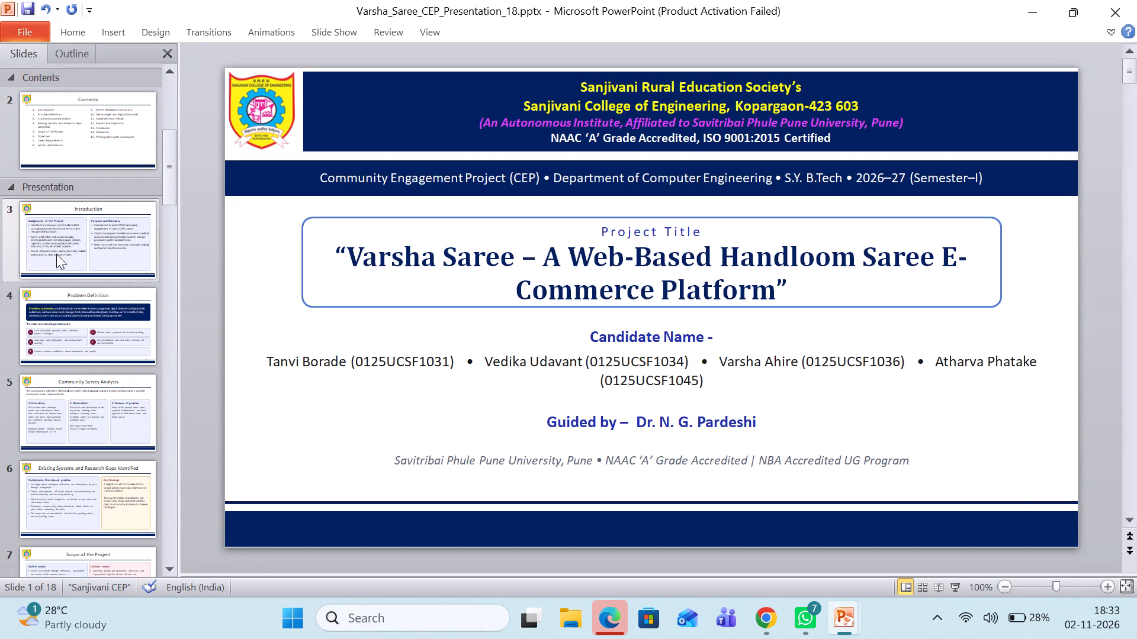
Review slides 3 to 5, from Introduction through Problem Definition to Community Survey Analysis.
{"action": "left_click", "coordinate": [74, 253]}
{"action": "left_click", "coordinate": [114, 302]}
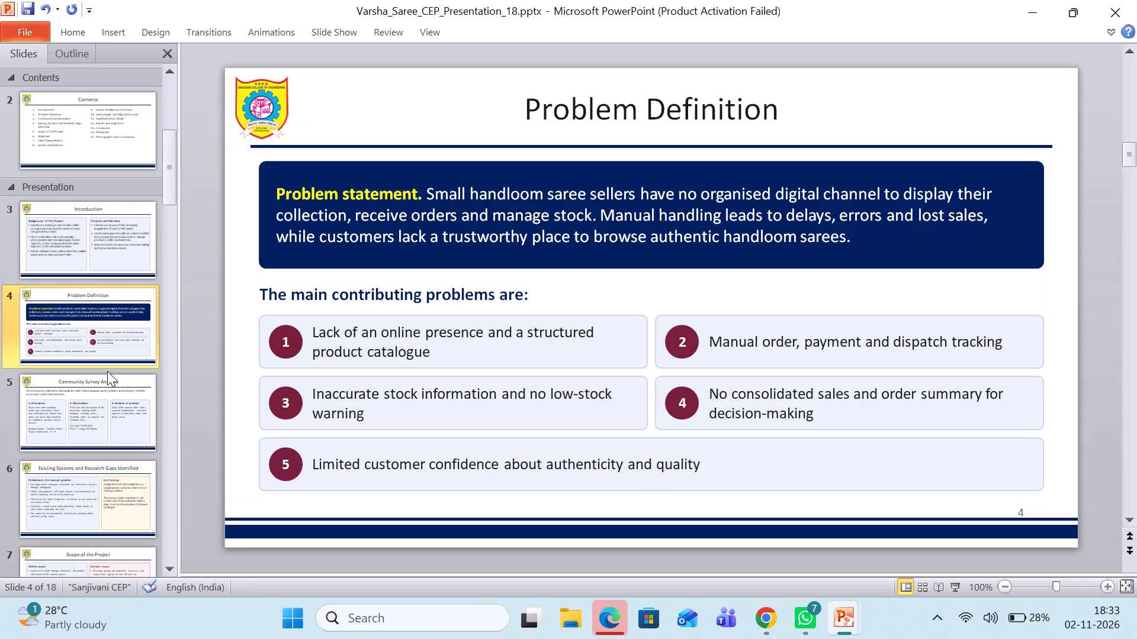
{"action": "left_click", "coordinate": [107, 371]}
{"action": "left_click", "coordinate": [108, 380]}
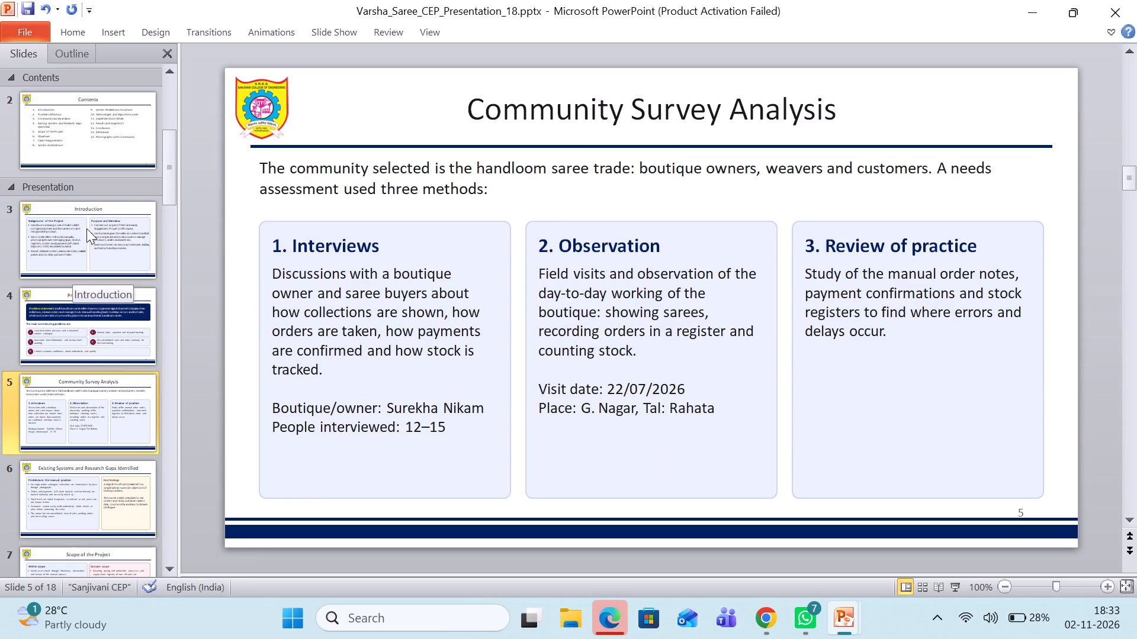
Browse the slide thumbnails between the title slide and Conclusion, keeping Community Survey Analysis on slide 5 open.
{"action": "scroll", "coordinate": [86, 227], "scroll_direction": "up", "scroll_amount": 1}
{"action": "scroll", "coordinate": [86, 227], "scroll_direction": "down", "scroll_amount": 1}
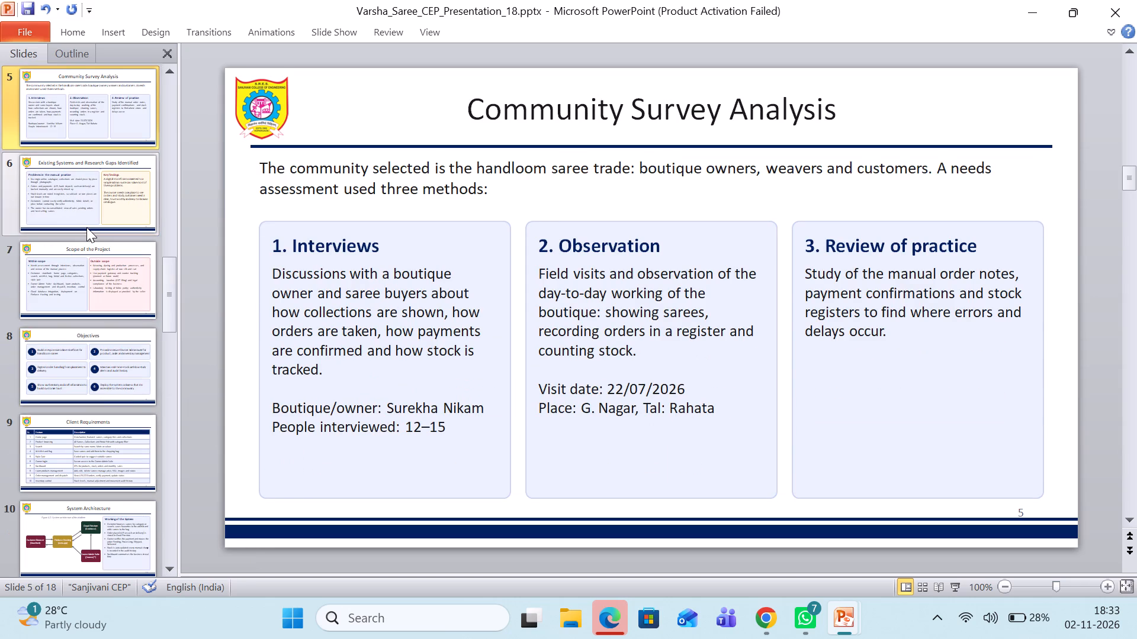
{"action": "scroll", "coordinate": [86, 227], "scroll_direction": "up", "scroll_amount": 1}
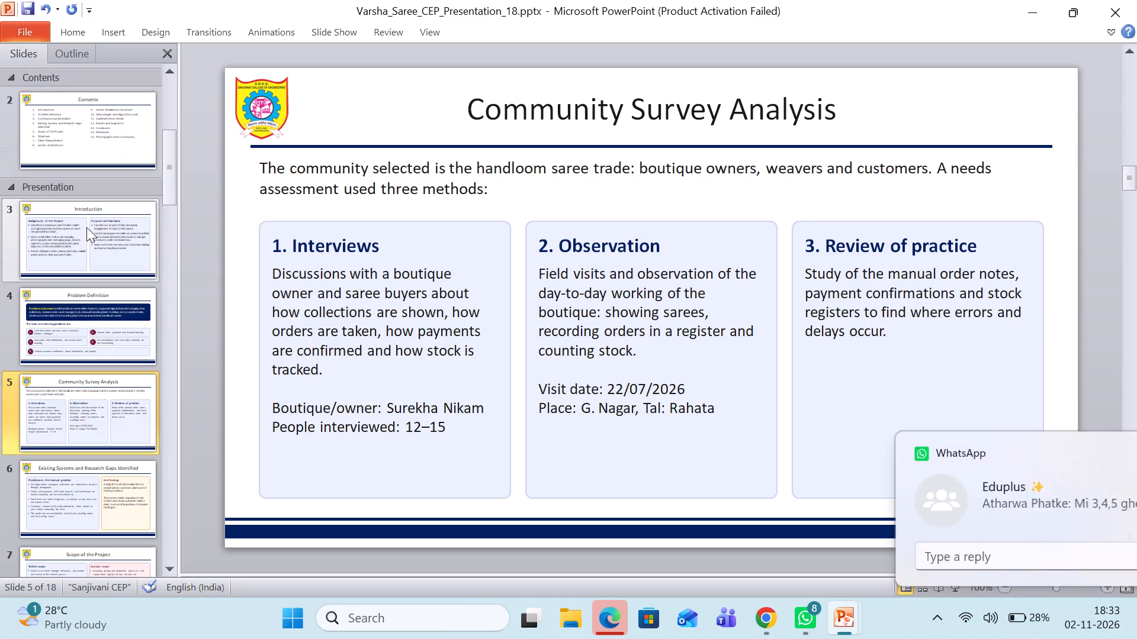
{"action": "scroll", "coordinate": [86, 227], "scroll_direction": "up", "scroll_amount": 1}
{"action": "scroll", "coordinate": [86, 227], "scroll_direction": "down", "scroll_amount": 1}
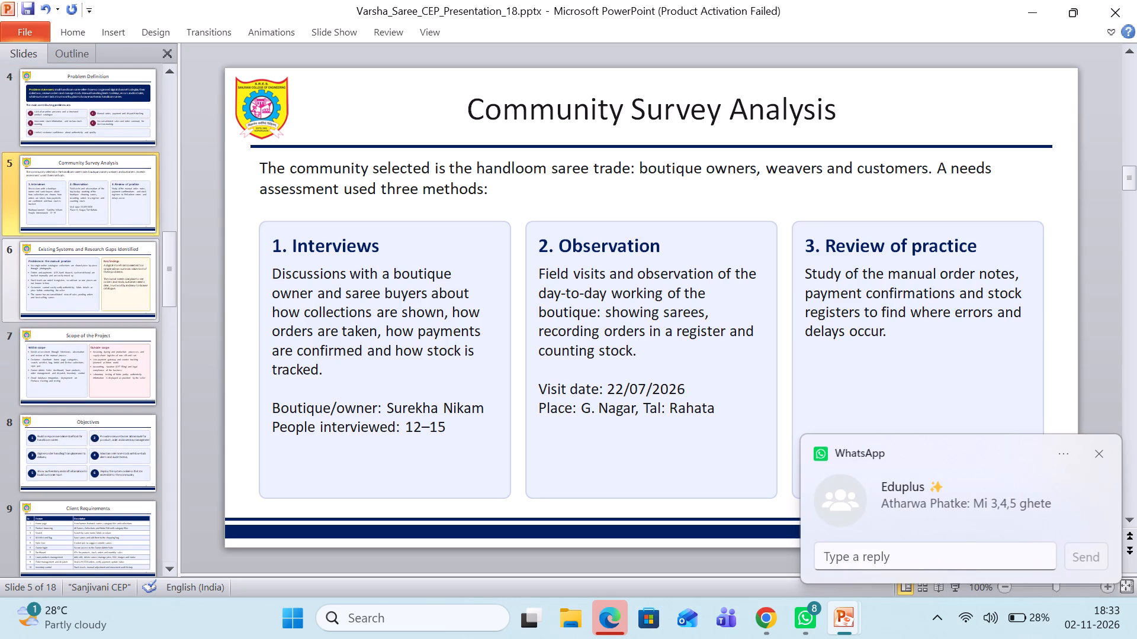
{"action": "scroll", "coordinate": [44, 214], "scroll_direction": "up", "scroll_amount": 2}
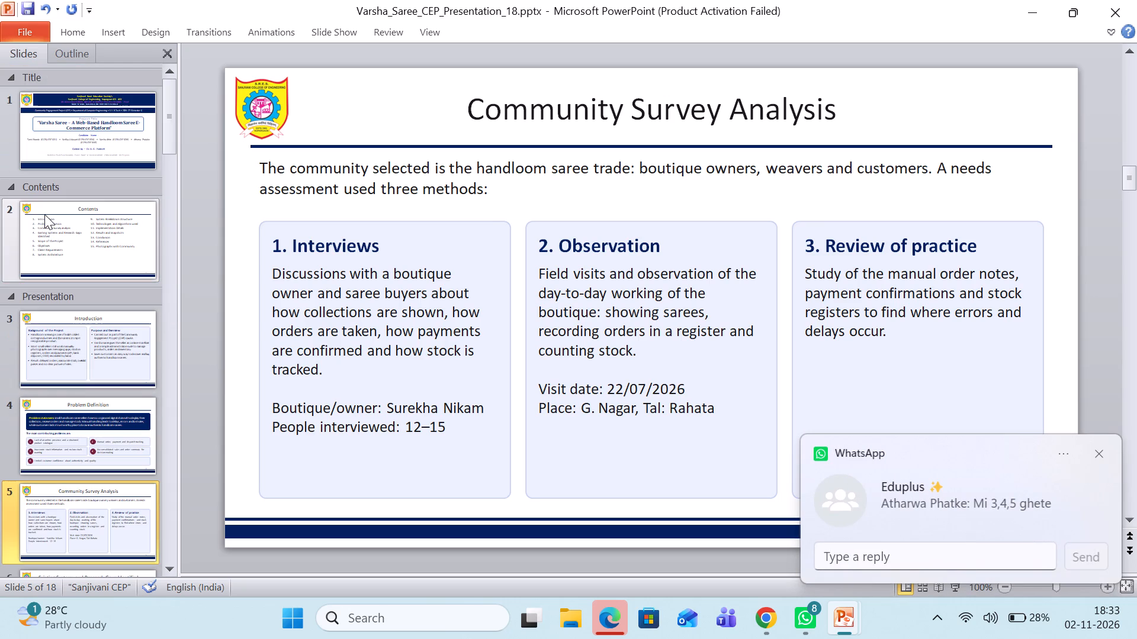
{"action": "scroll", "coordinate": [44, 214], "scroll_direction": "up", "scroll_amount": 1}
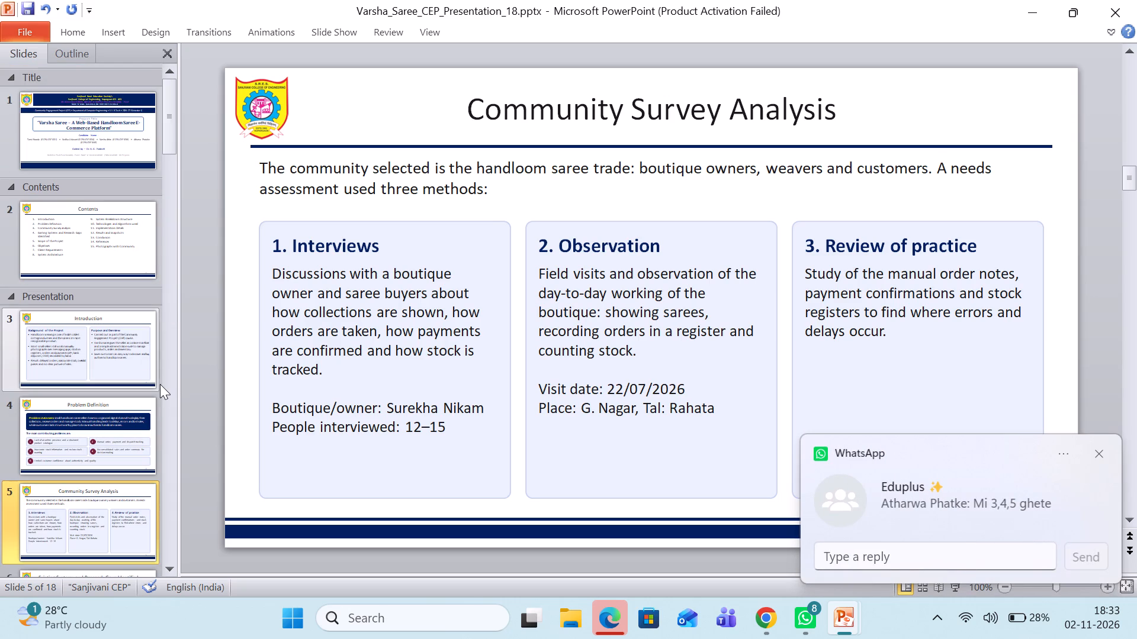
{"action": "scroll", "coordinate": [99, 394], "scroll_direction": "down", "scroll_amount": 1}
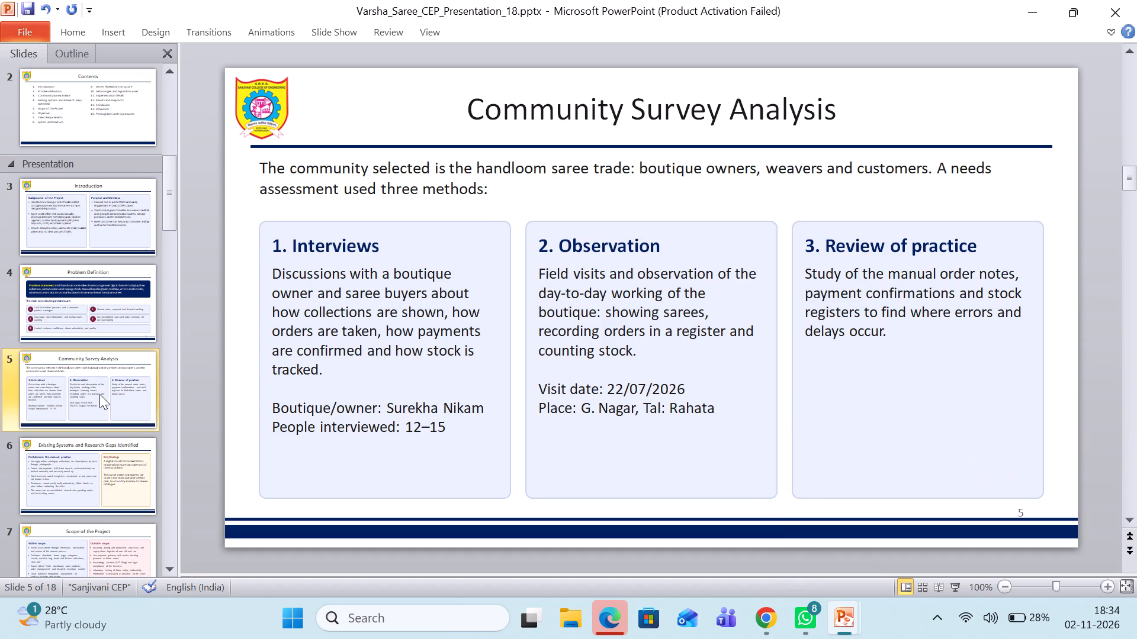
{"action": "scroll", "coordinate": [99, 394], "scroll_direction": "down", "scroll_amount": 2}
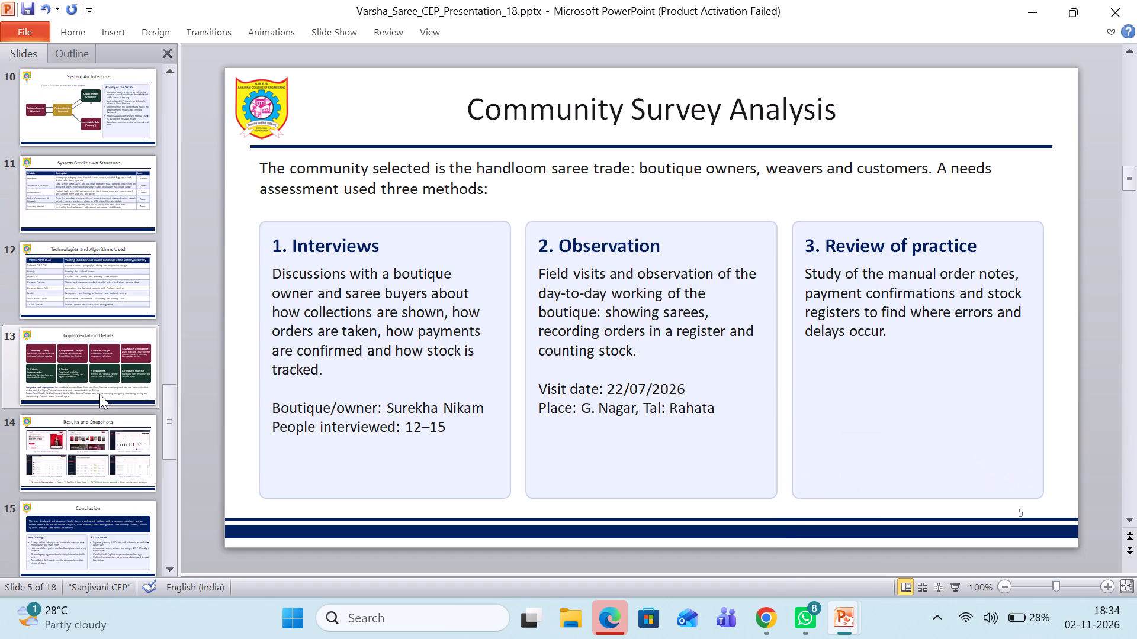
{"action": "scroll", "coordinate": [99, 394], "scroll_direction": "up", "scroll_amount": 4}
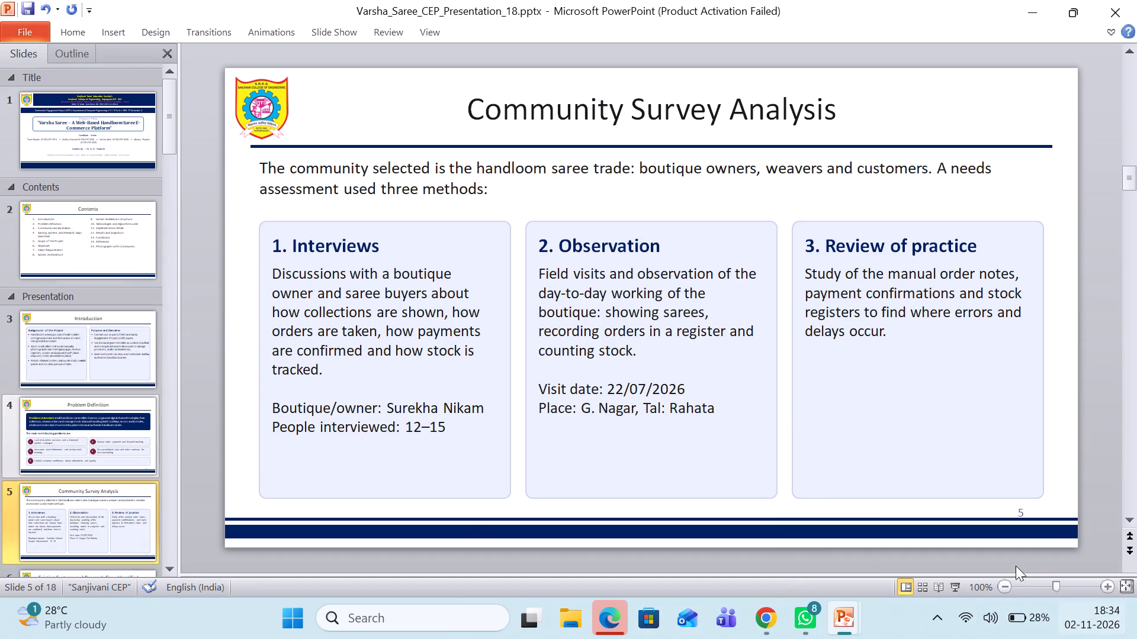
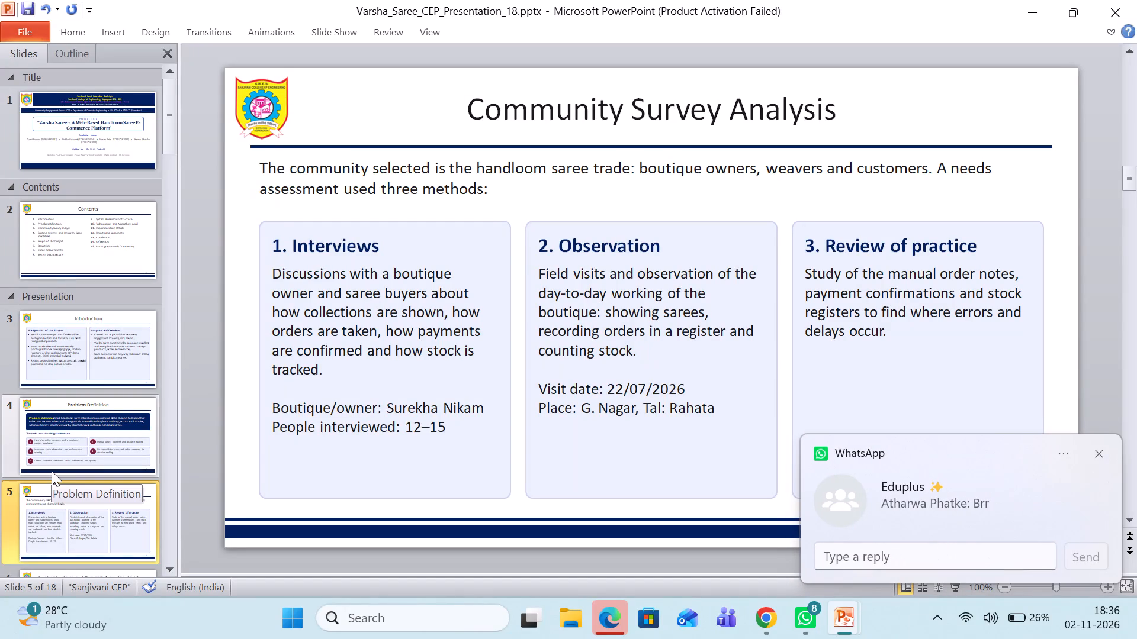
Recheck slides 4 to 6, from Problem Definition and Community Survey Analysis to Existing Systems and Research Gaps Identified.
{"action": "scroll", "coordinate": [65, 416], "scroll_direction": "down", "scroll_amount": 1}
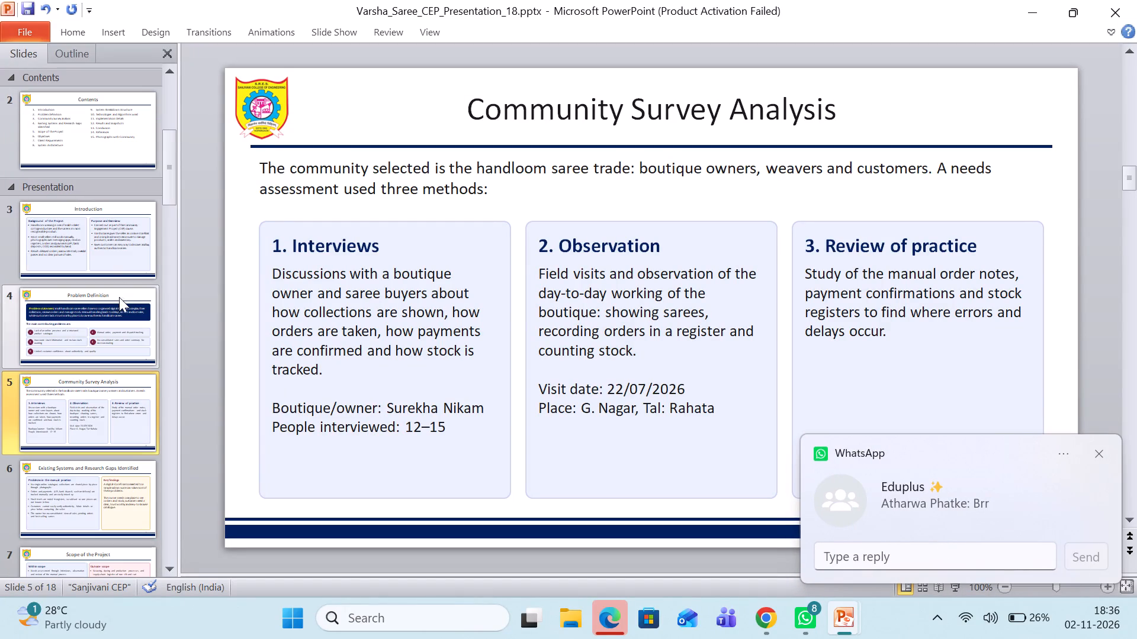
{"action": "left_click", "coordinate": [97, 375]}
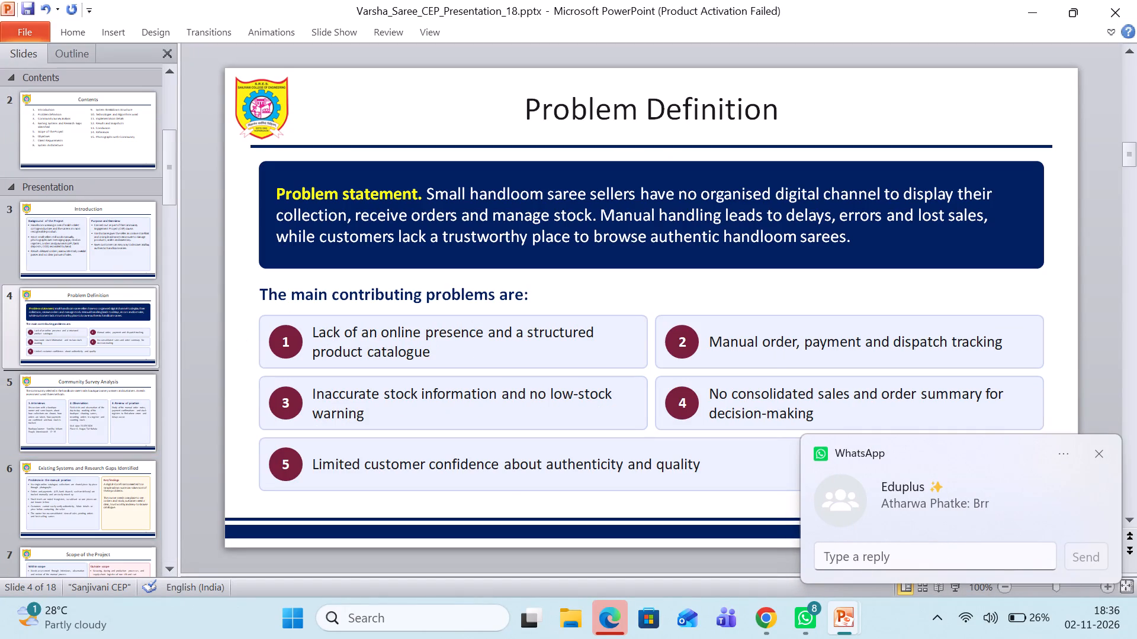
{"action": "left_click", "coordinate": [127, 404]}
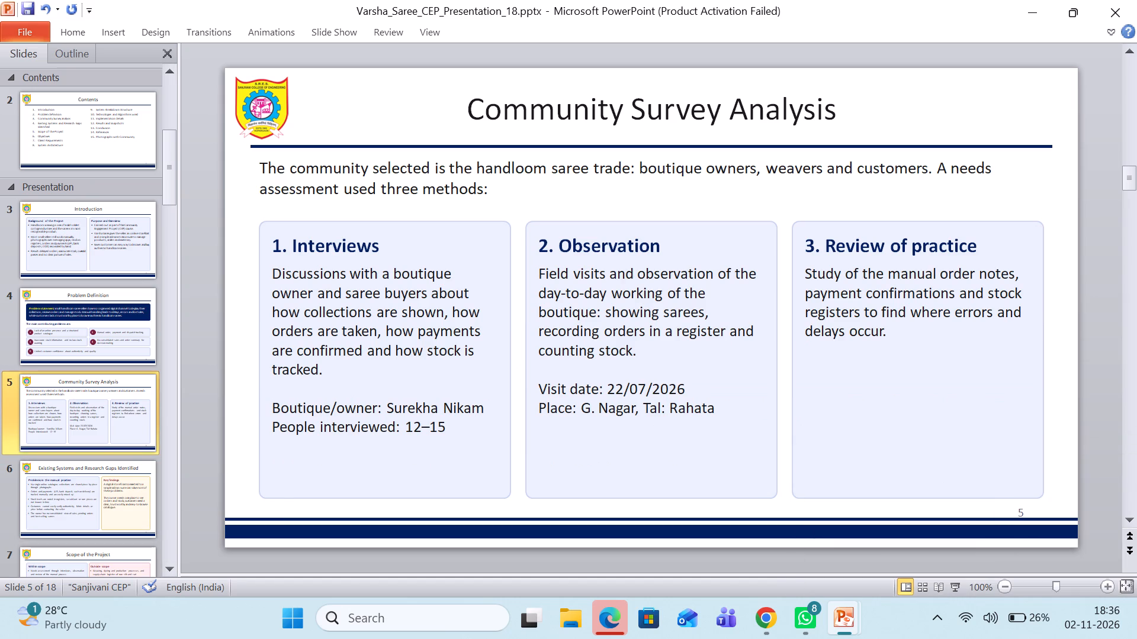
{"action": "key", "text": "Right"}
{"action": "key", "text": "Left"}
{"action": "key", "text": "Left"}
{"action": "key", "text": "Right"}
{"action": "key", "text": "Right"}
{"action": "key", "text": "Left"}
{"action": "left_click", "coordinate": [116, 512]}
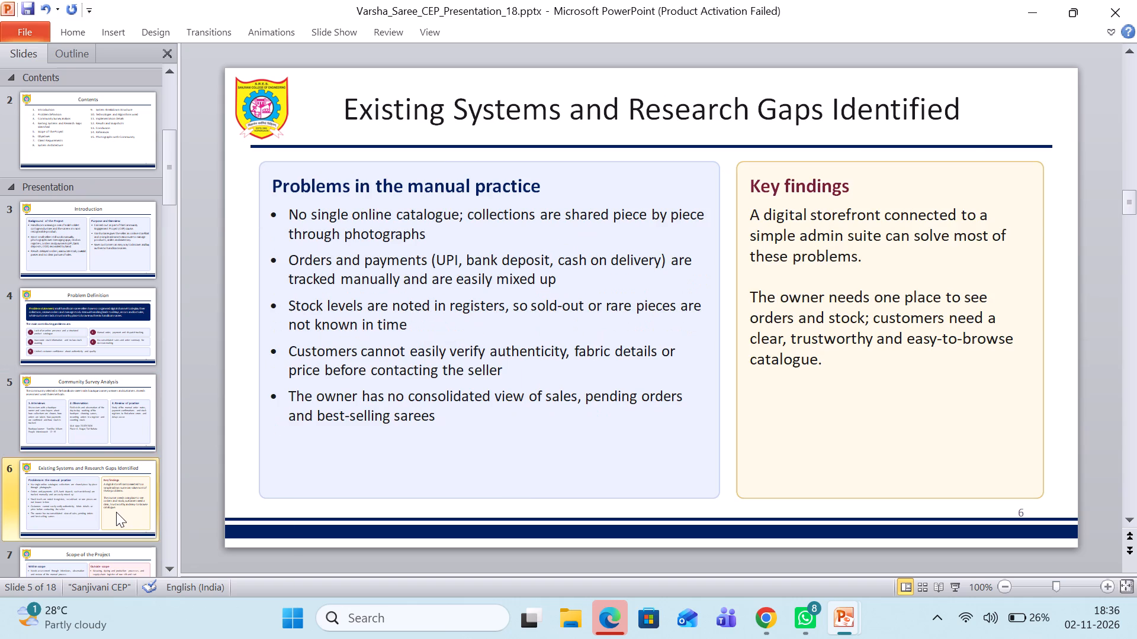
{"action": "scroll", "coordinate": [73, 333], "scroll_direction": "down", "scroll_amount": 1}
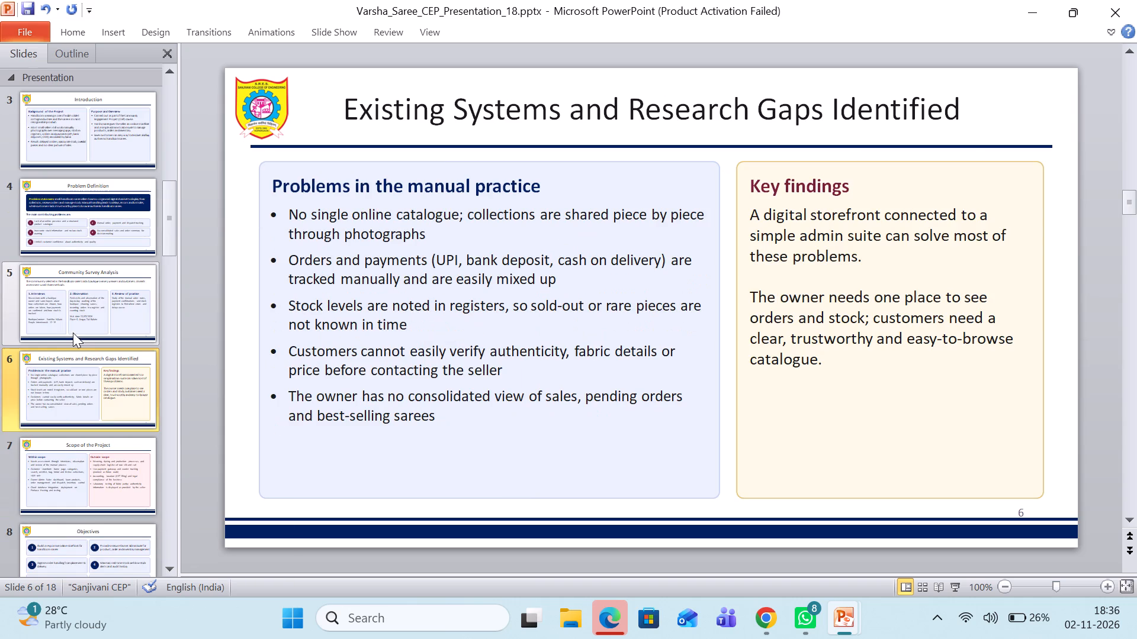
Review the Scope of the Project content on slide 7 and the Objectives on slide 8.
{"action": "left_click", "coordinate": [62, 453]}
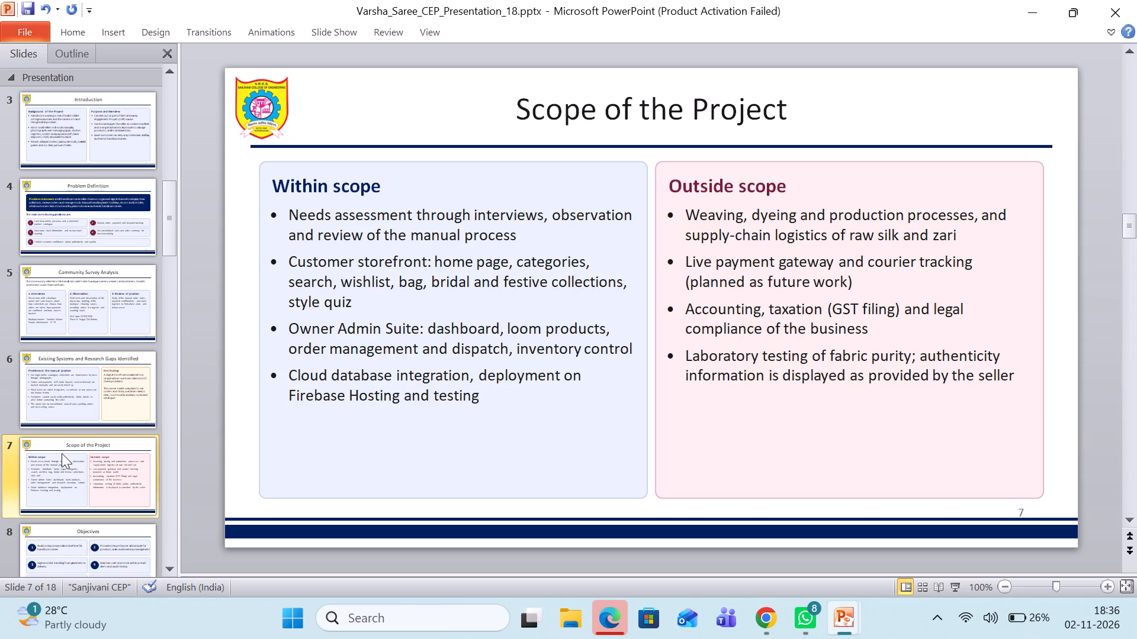
{"action": "left_click", "coordinate": [80, 544]}
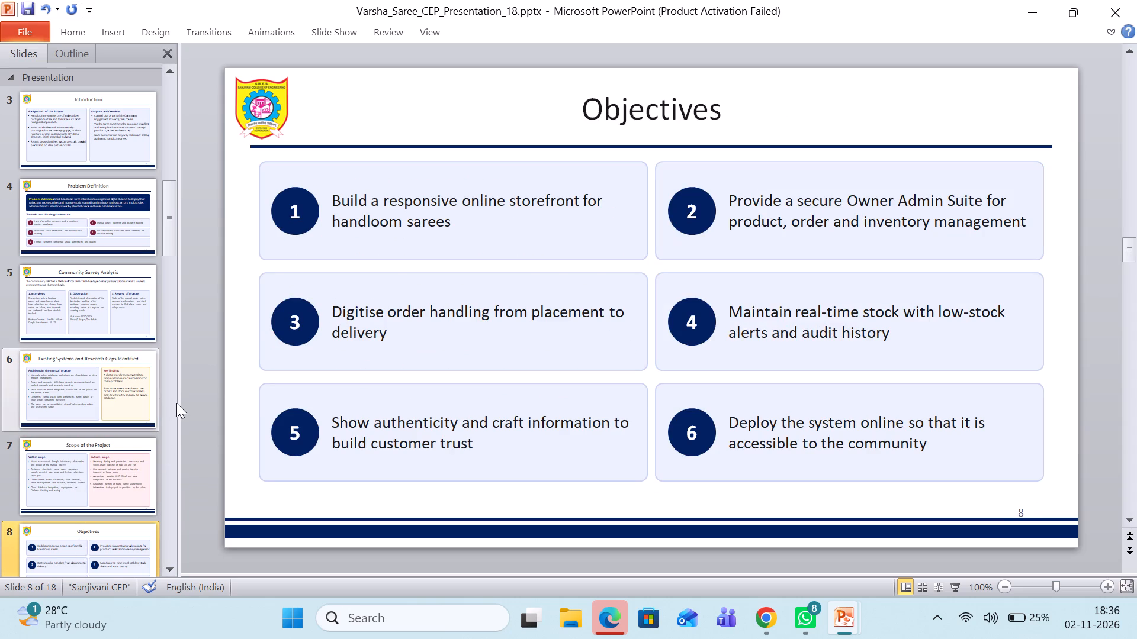
Skim the slide thumbnails from Objectives on slide 8 through to Thank You on slide 18, and return to the title slide's thumbnail.
{"action": "left_click", "coordinate": [169, 561]}
{"action": "left_click", "coordinate": [169, 561]}
{"action": "left_click", "coordinate": [169, 561]}
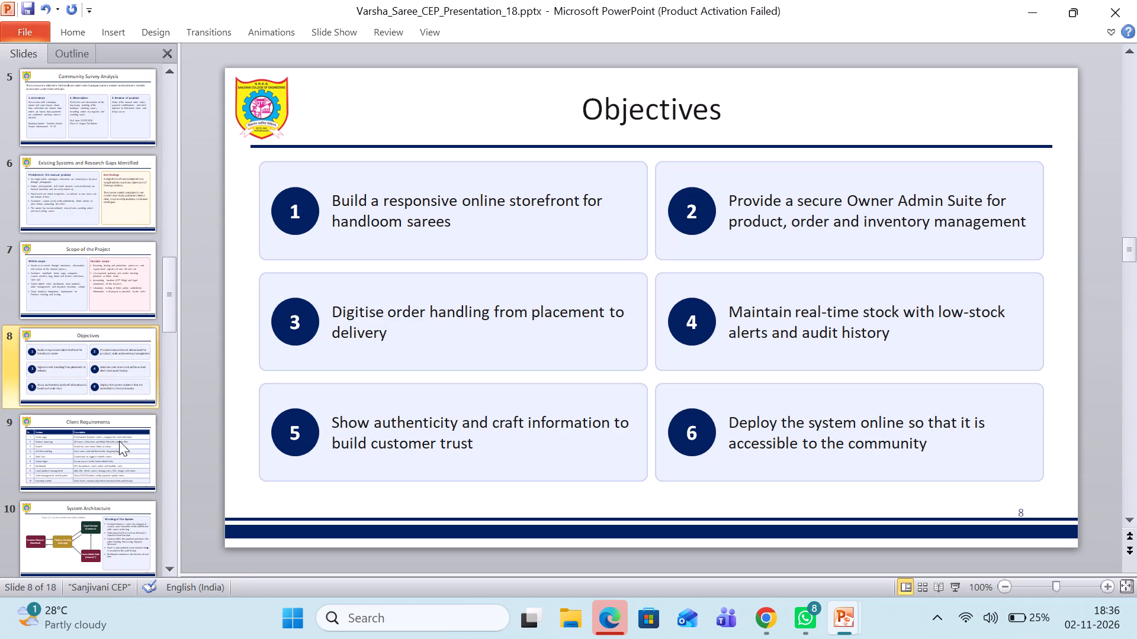
{"action": "left_click", "coordinate": [166, 567]}
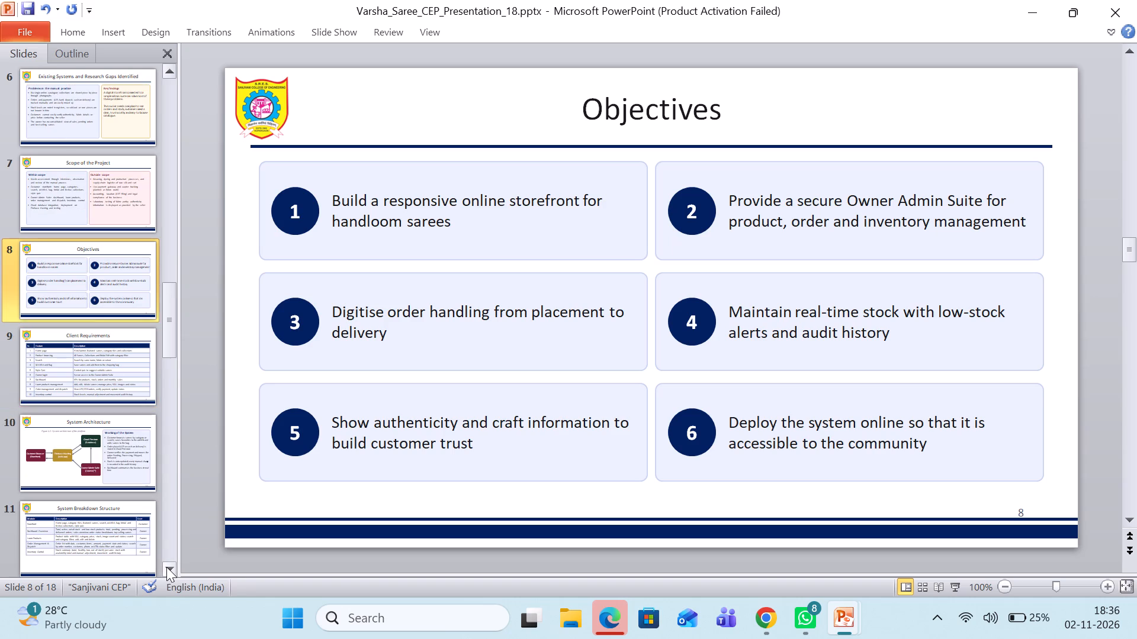
{"action": "left_click", "coordinate": [166, 567]}
{"action": "left_click", "coordinate": [166, 567]}
{"action": "left_click", "coordinate": [166, 567]}
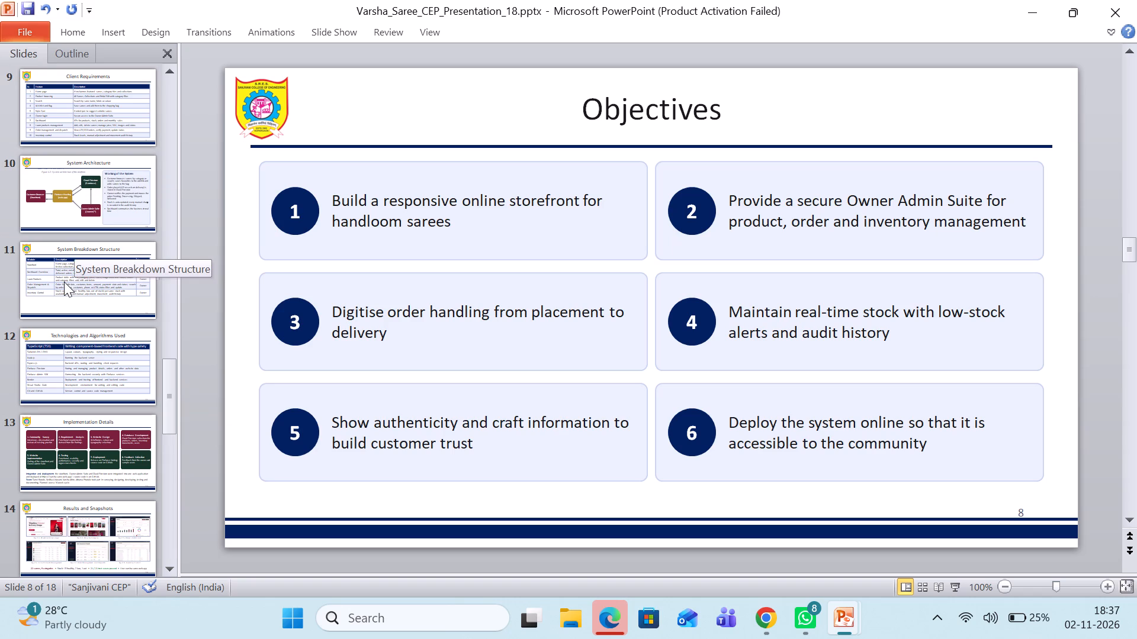
{"action": "scroll", "coordinate": [81, 356], "scroll_direction": "down", "scroll_amount": 1}
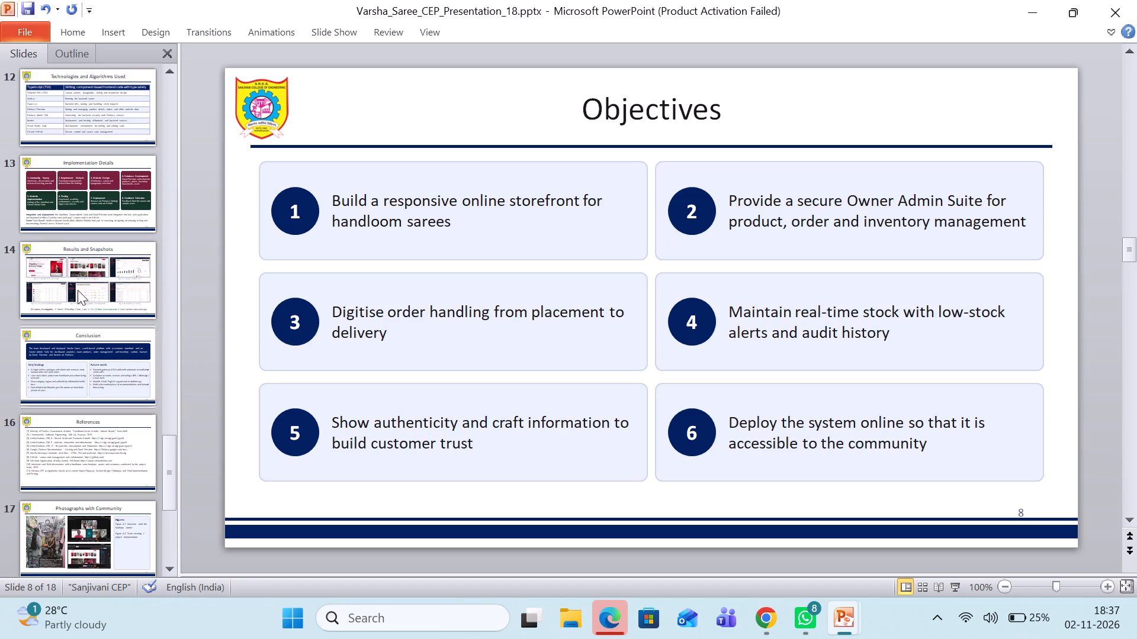
{"action": "scroll", "coordinate": [133, 377], "scroll_direction": "down", "scroll_amount": 3}
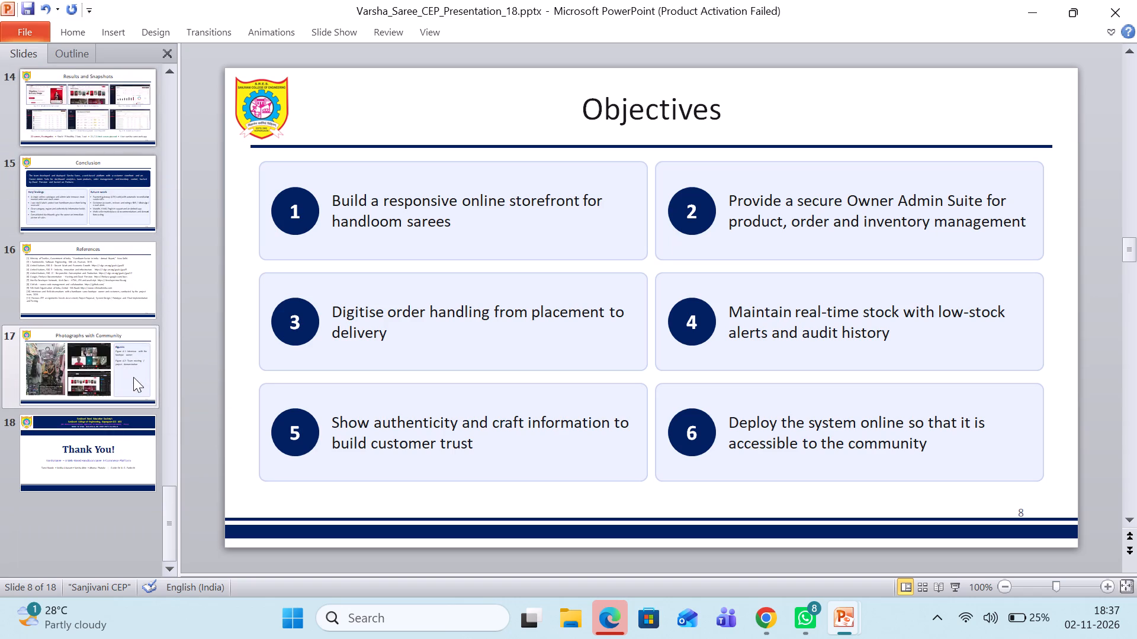
{"action": "scroll", "coordinate": [133, 377], "scroll_direction": "down", "scroll_amount": 4}
{"action": "scroll", "coordinate": [133, 377], "scroll_direction": "up", "scroll_amount": 16}
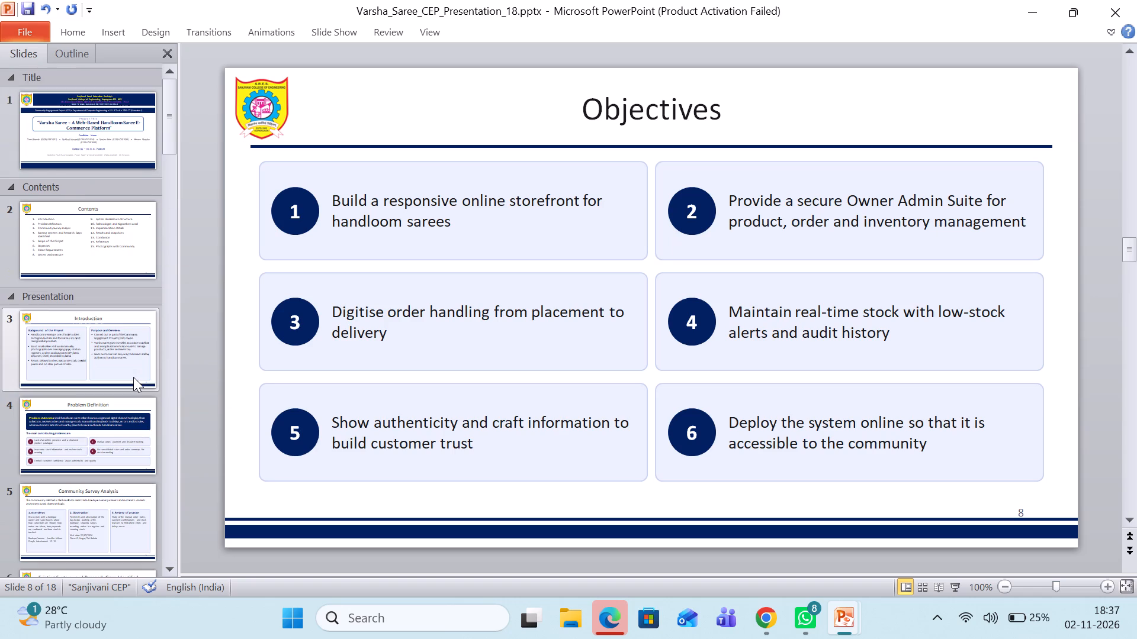
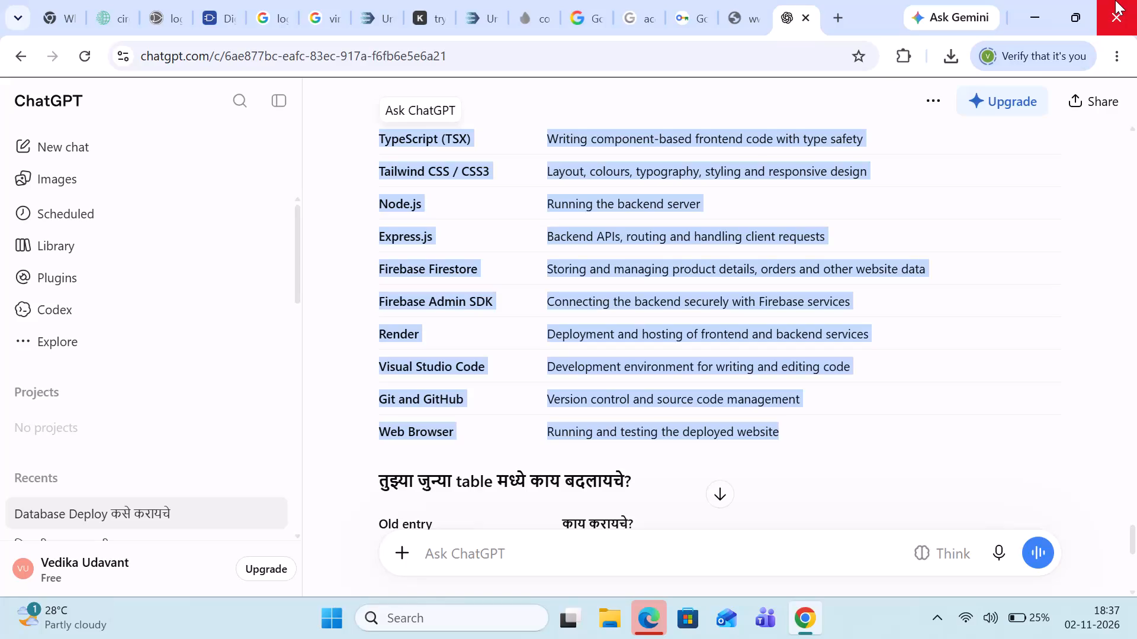
Close the open Chrome and Edge browser windows to leave the desktop clear.
{"action": "left_click", "coordinate": [1115, 0]}
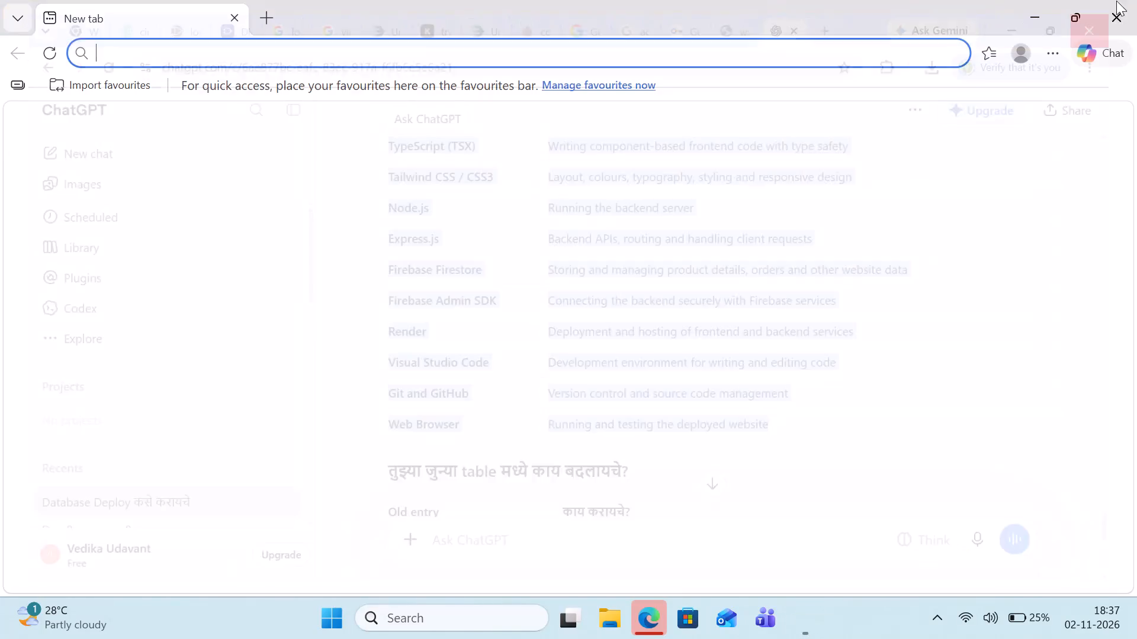
{"action": "left_click", "coordinate": [1118, 7]}
{"action": "left_click", "coordinate": [1118, 7]}
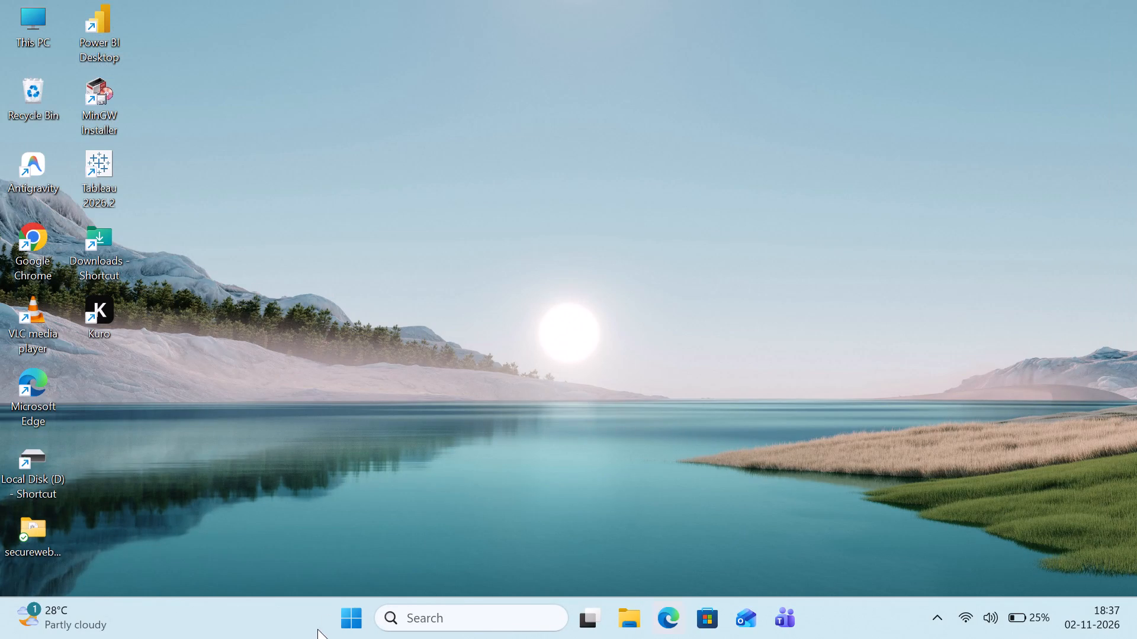
Open the computer's power options.
{"action": "left_click", "coordinate": [345, 624]}
{"action": "left_click", "coordinate": [704, 568]}
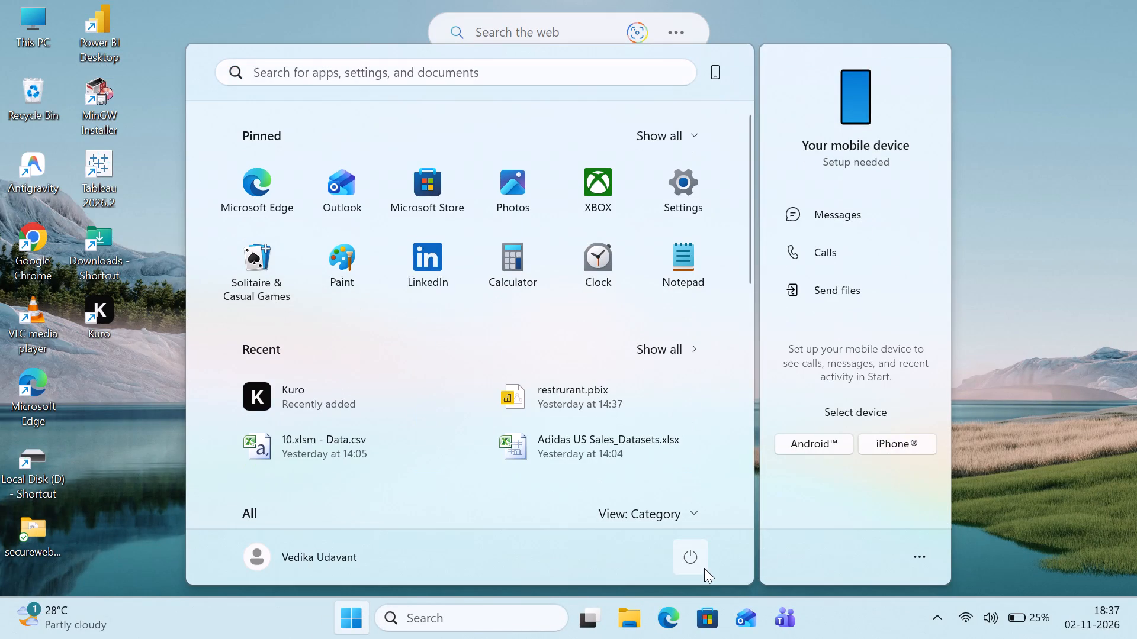